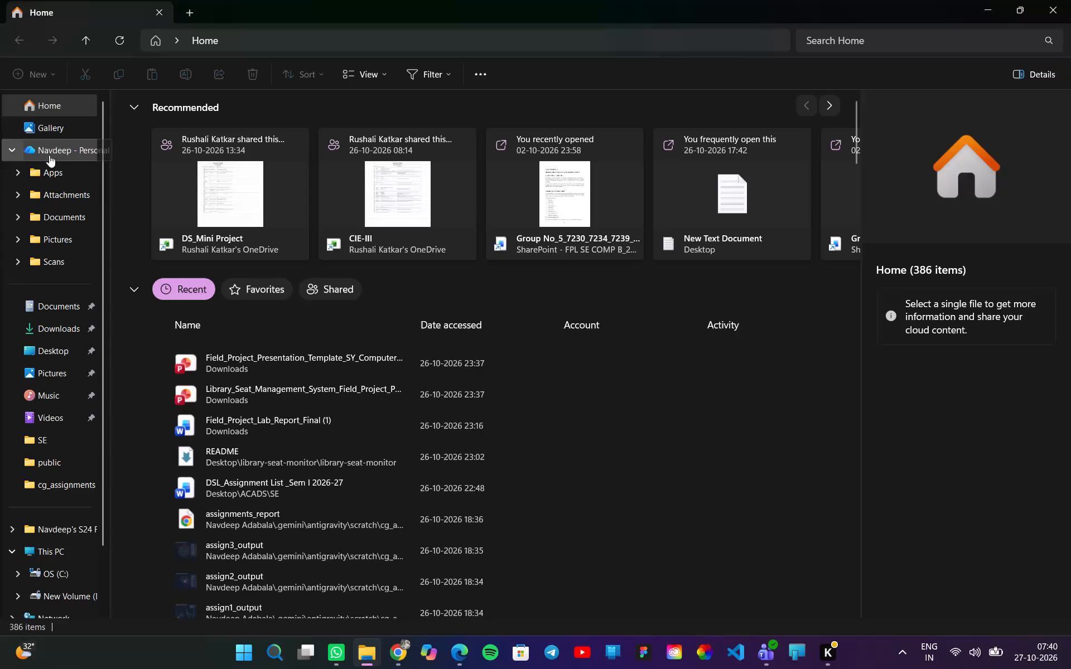
# Find the Sky_Striker_Project_Report Word document in the Downloads folder and open it.
pyautogui.click(68, 554)
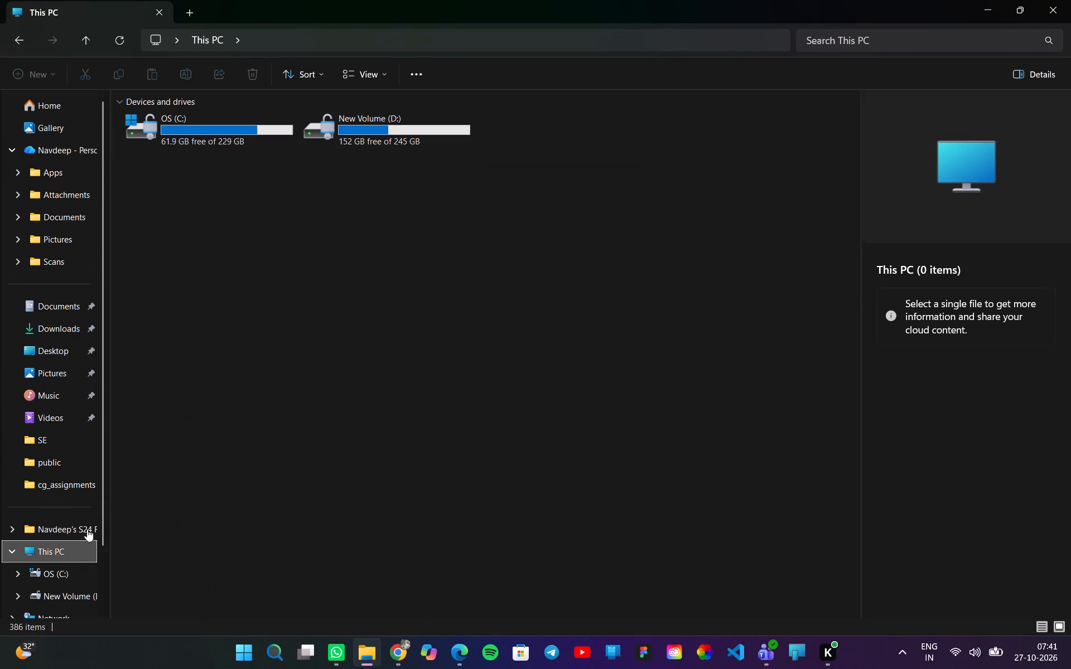
pyautogui.click(67, 337)
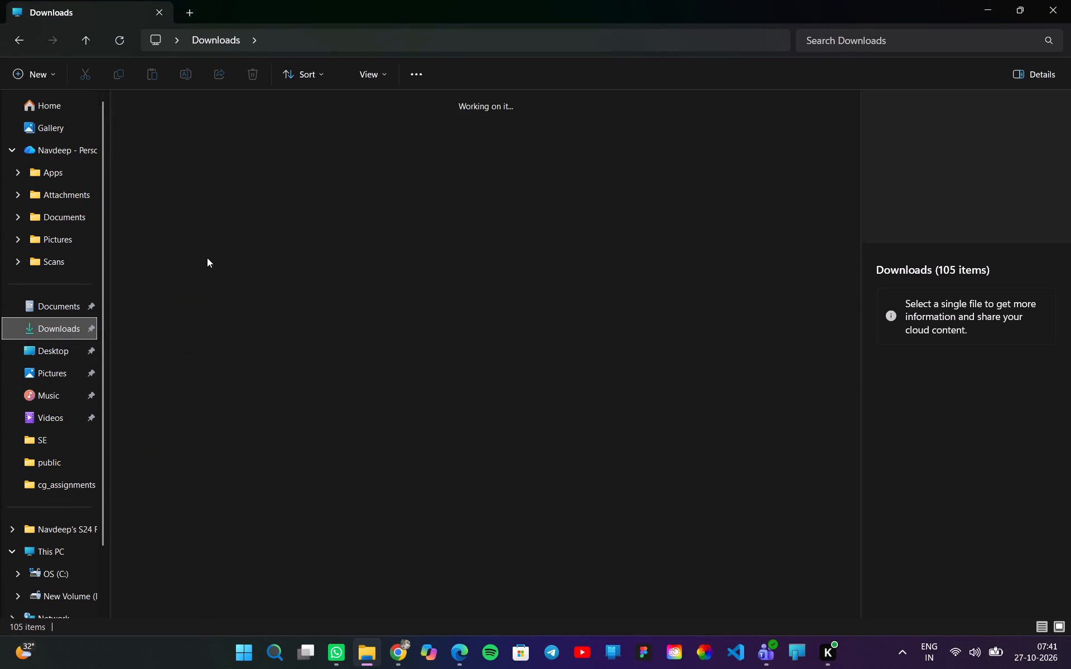
pyautogui.click(423, 166)
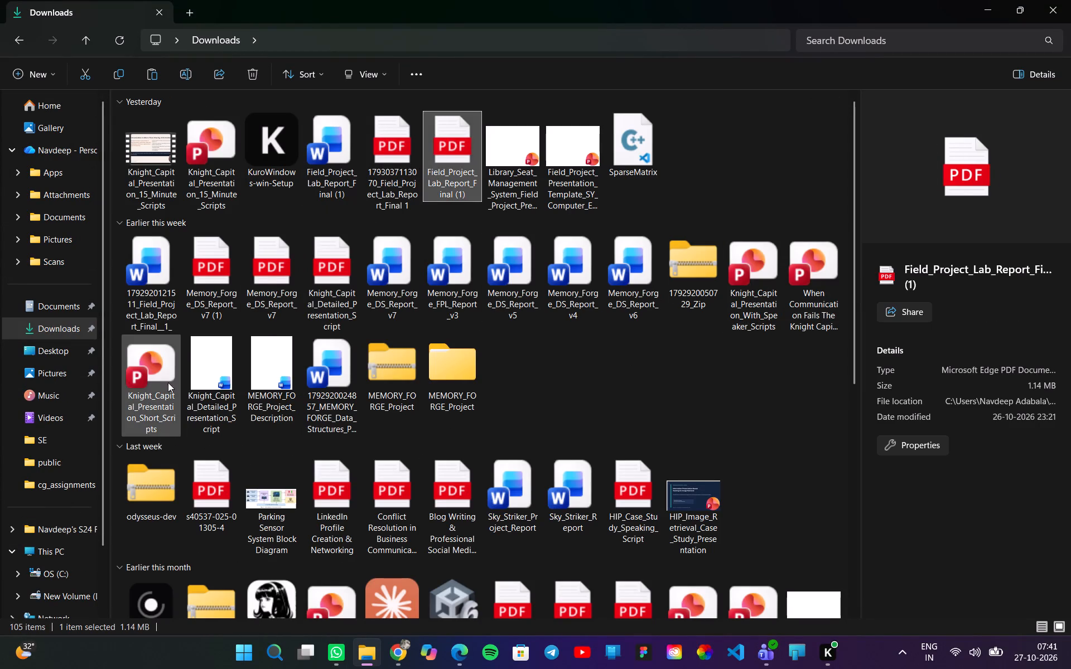
pyautogui.click(129, 382)
pyautogui.scroll(-1, 325, 408)
pyautogui.click(257, 376)
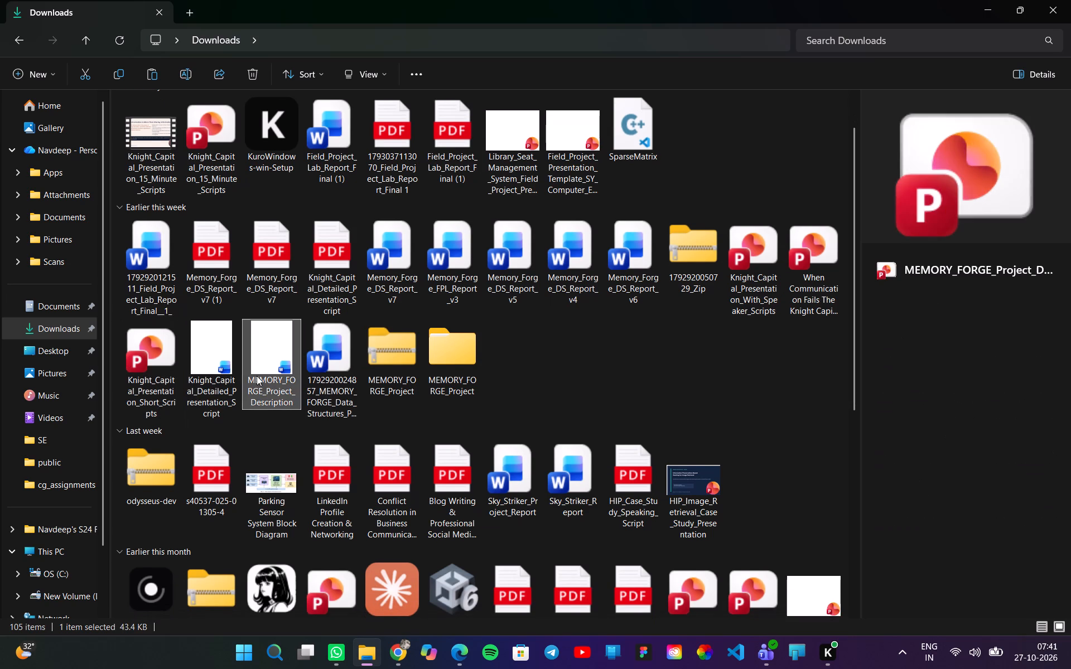
pyautogui.click(340, 375)
pyautogui.scroll(-3, 340, 375)
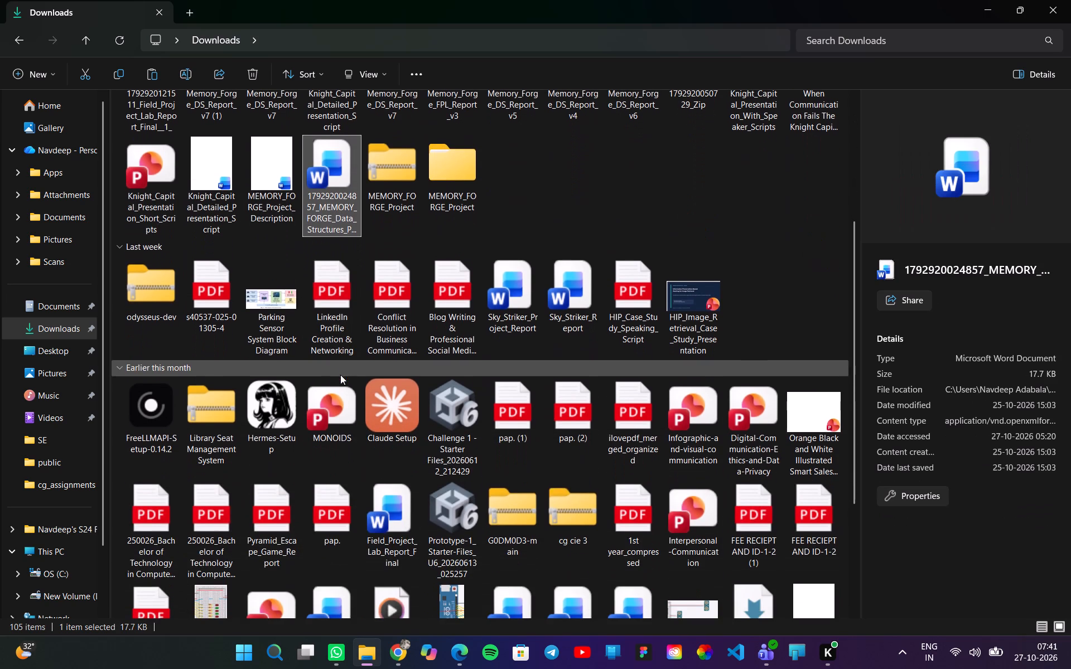
pyautogui.click(492, 337)
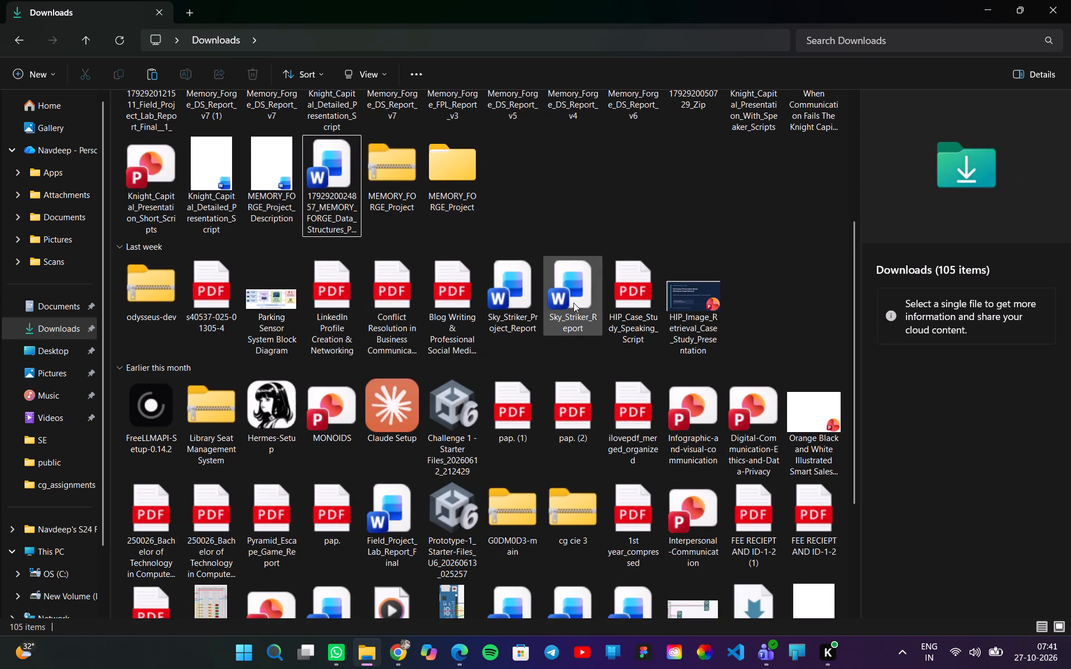
pyautogui.click(553, 304)
pyautogui.doubleClick(512, 306)
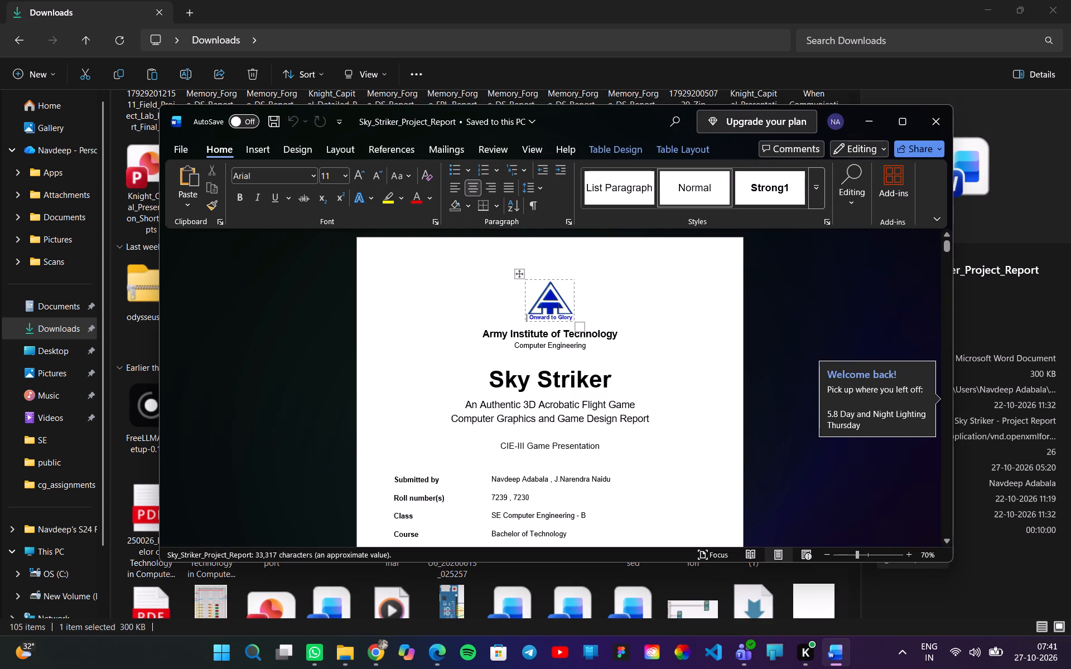
# Skim the Sky_Striker_Project_Report from the title page through the introduction and testing chapters.
pyautogui.scroll(-16, 757, 314)
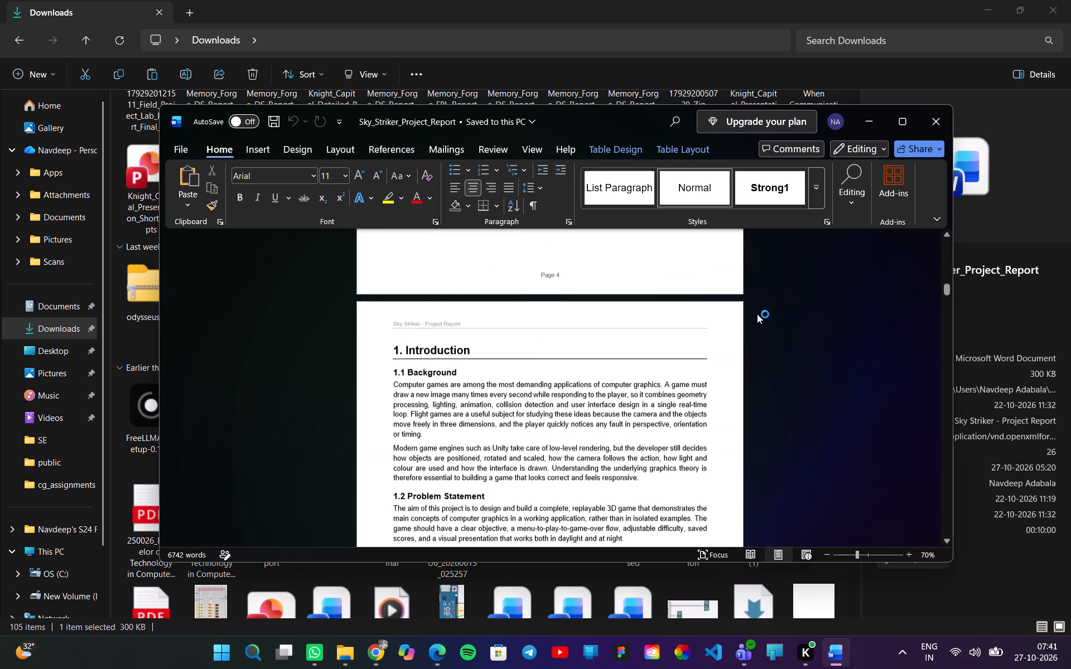
pyautogui.scroll(-14, 757, 314)
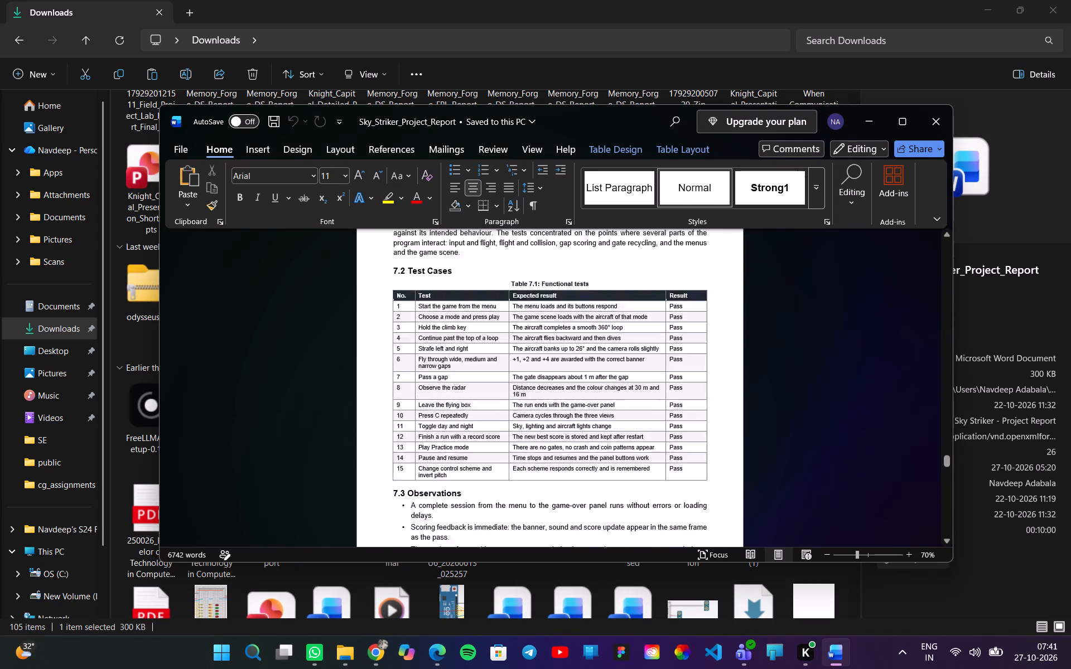
pyautogui.scroll(-1, 757, 314)
# Open Sky_Striker_Report from Downloads to check its cover and contents against the project report, and close both documents.
pyautogui.click(1025, 218)
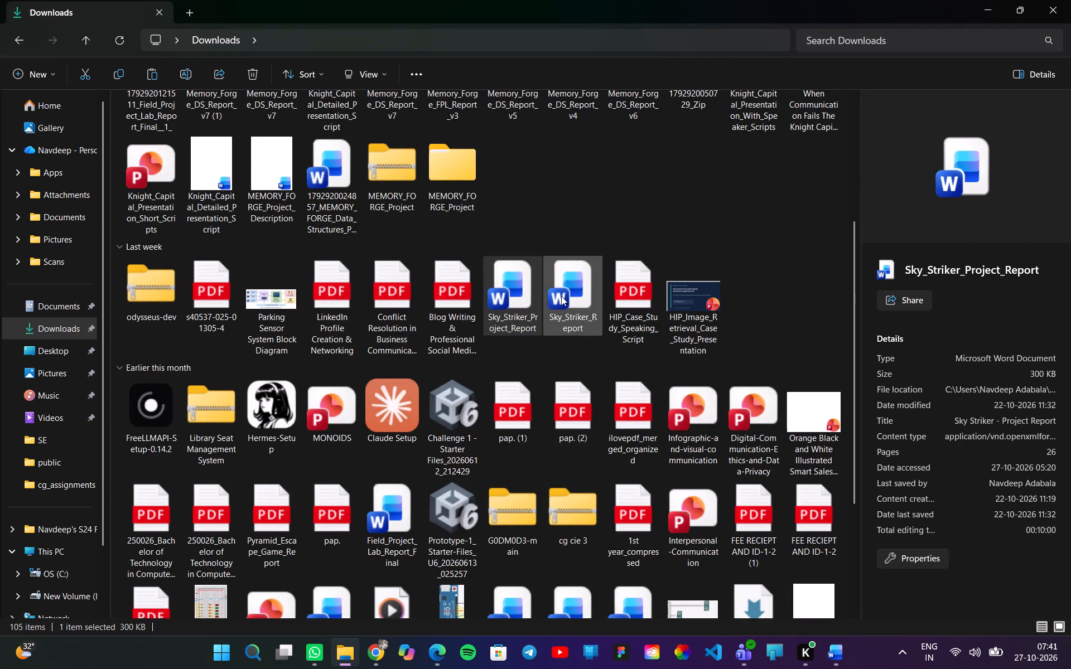
pyautogui.doubleClick(561, 296)
pyautogui.scroll(10, 552, 342)
pyautogui.scroll(-2, 552, 342)
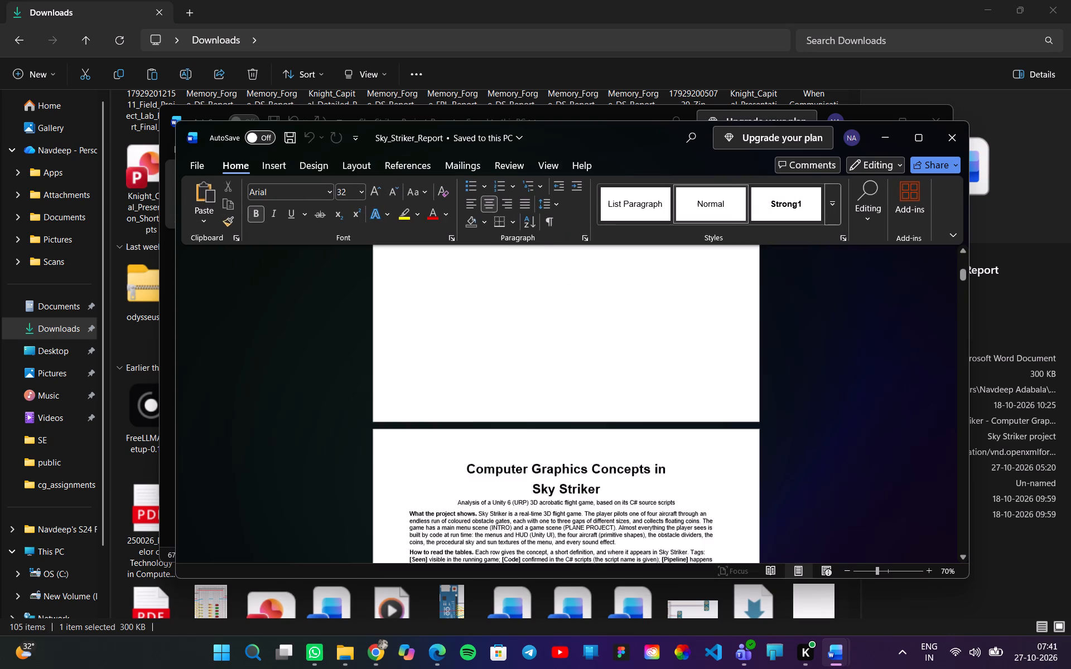
pyautogui.scroll(-1, 552, 342)
pyautogui.click(552, 342)
pyautogui.click(948, 146)
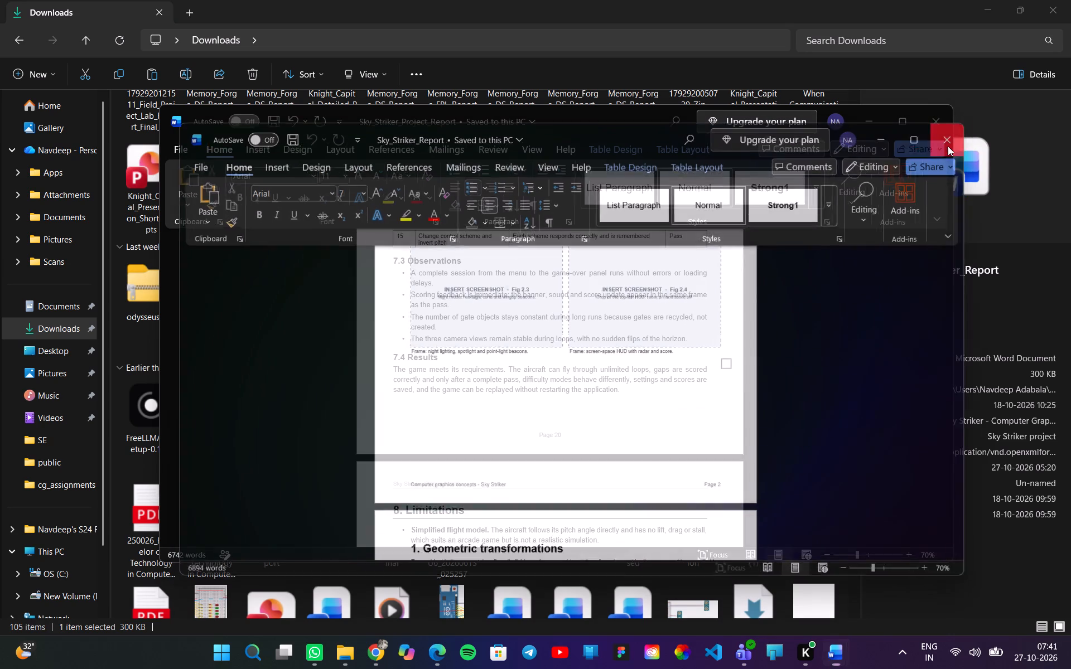
pyautogui.click(934, 132)
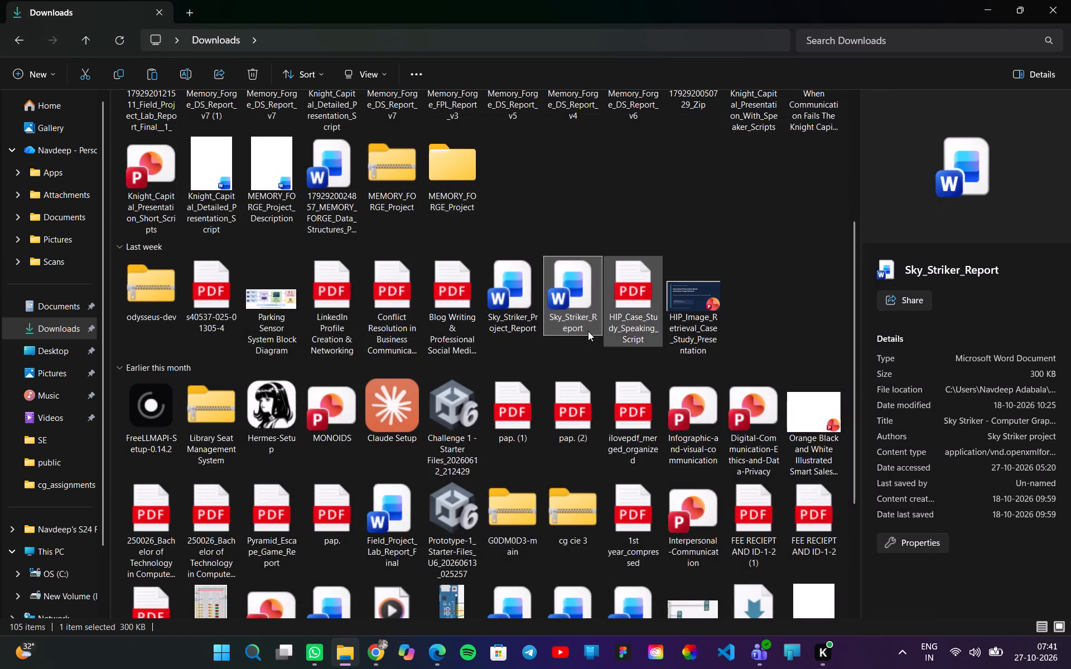
pyautogui.doubleClick(567, 304)
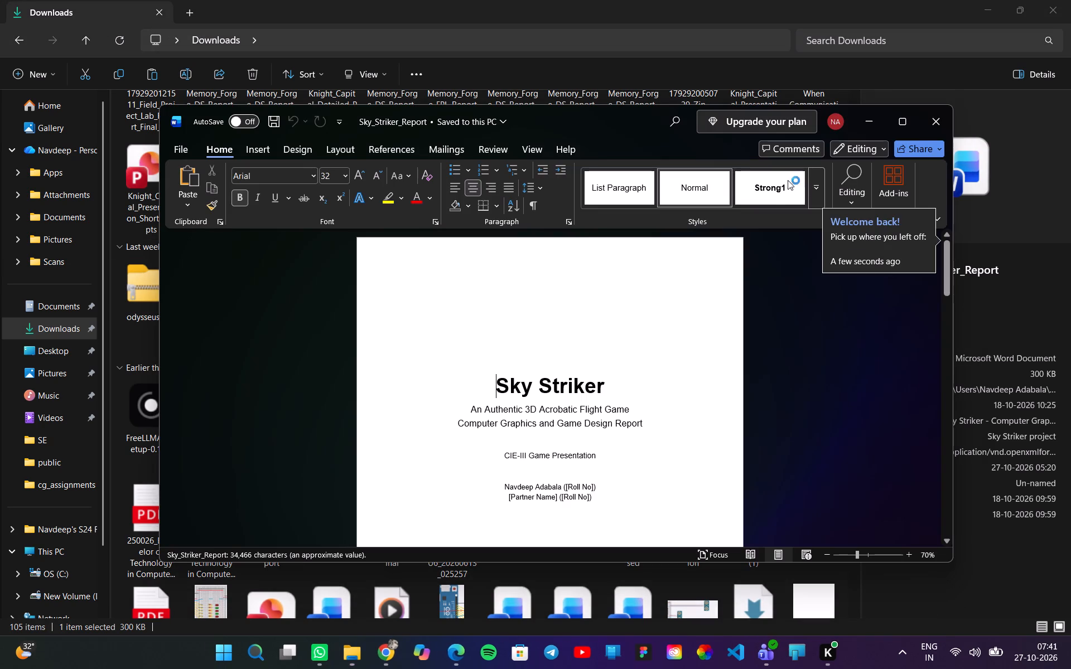
pyautogui.click(938, 109)
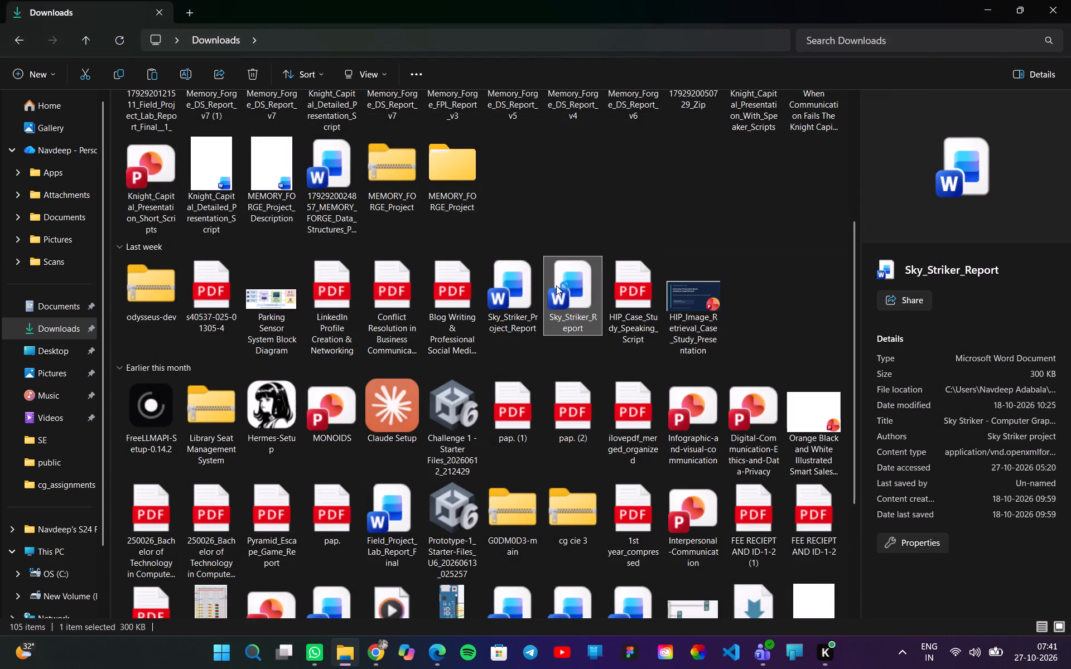
pyautogui.doubleClick(521, 293)
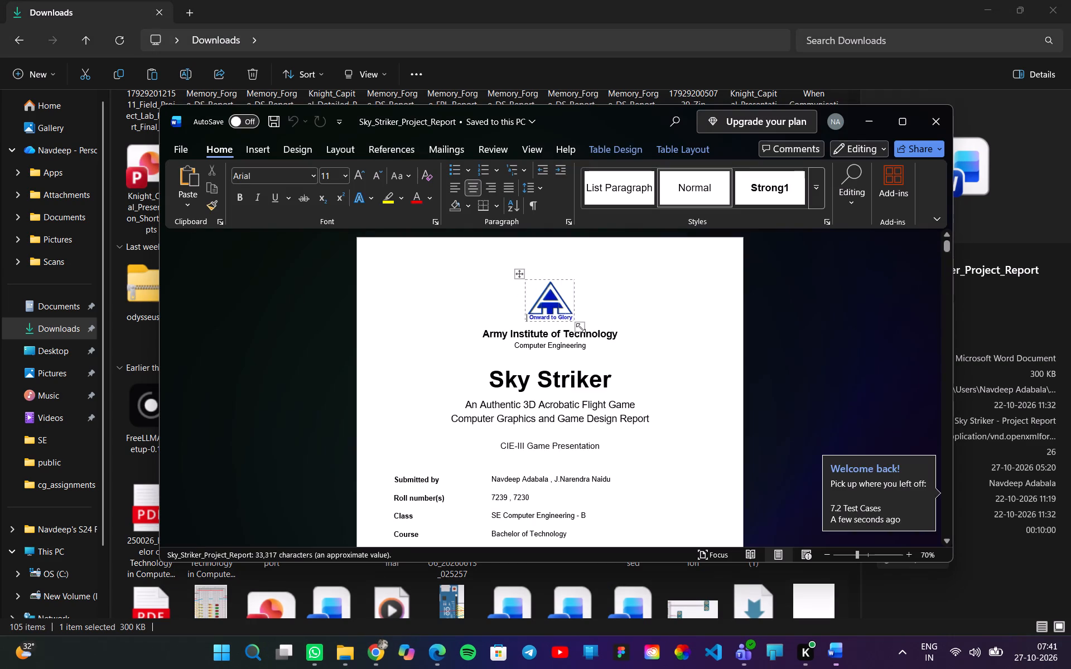
pyautogui.scroll(-1, 581, 328)
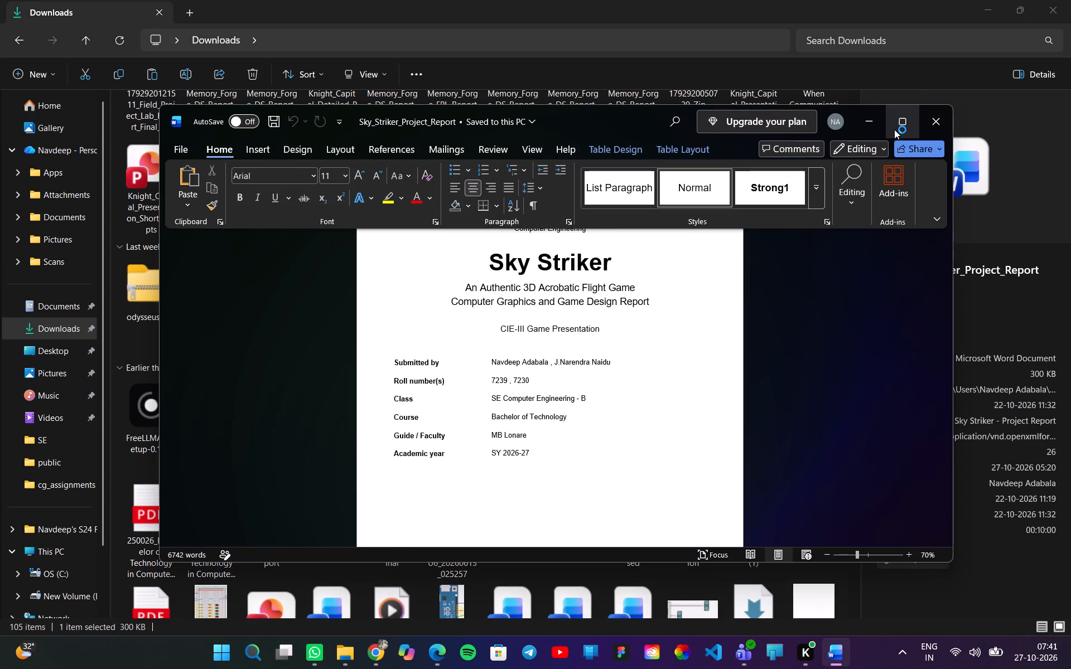
pyautogui.click(894, 129)
pyautogui.scroll(1, 683, 254)
pyautogui.scroll(-2, 683, 254)
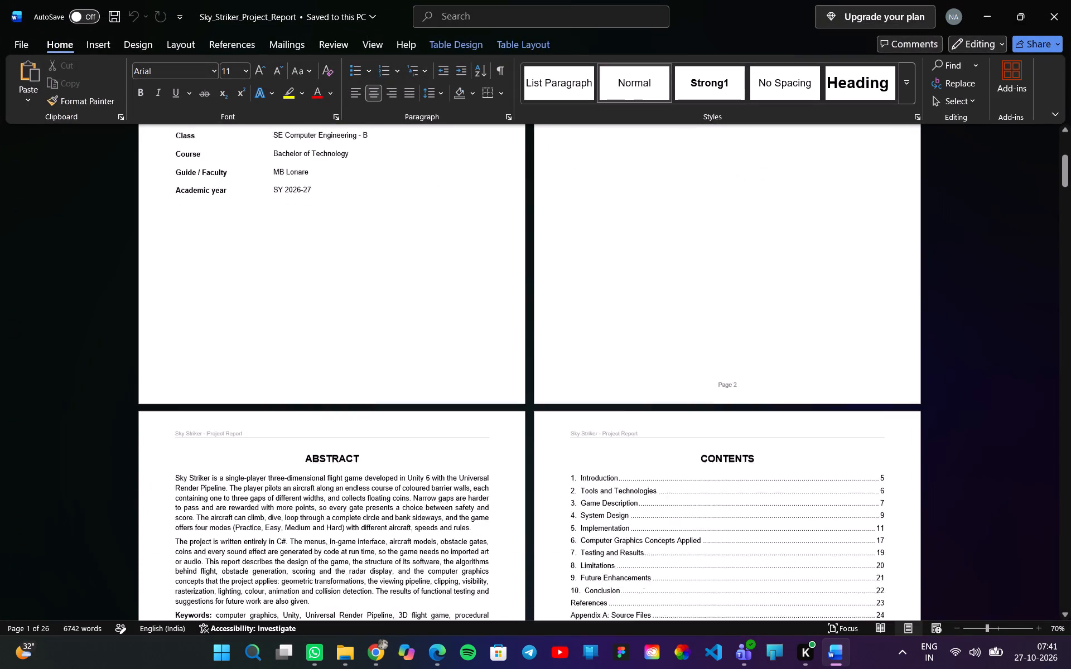
pyautogui.scroll(-2, 683, 254)
pyautogui.scroll(-19, 683, 254)
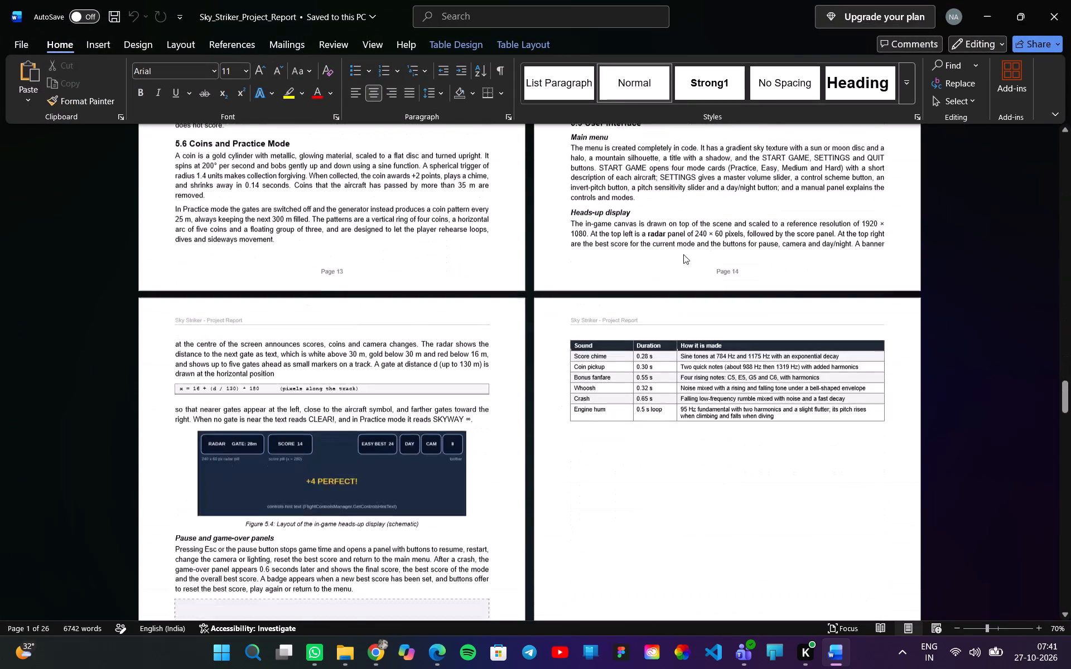
pyautogui.scroll(-6, 683, 254)
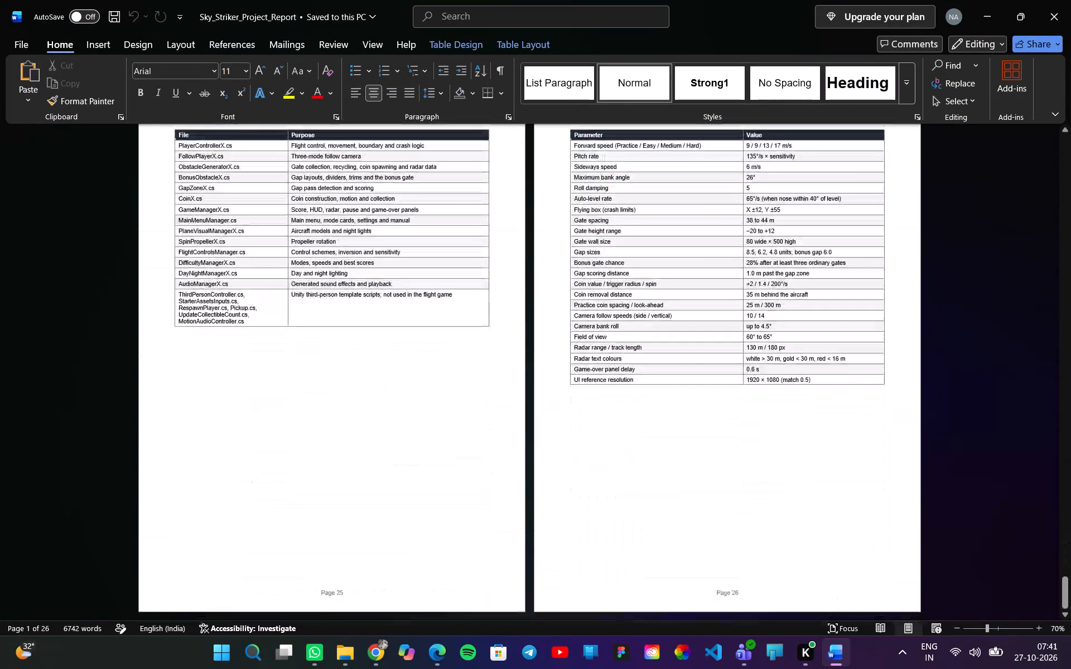
pyautogui.scroll(20, 683, 254)
pyautogui.click(683, 254)
pyautogui.scroll(3, 683, 254)
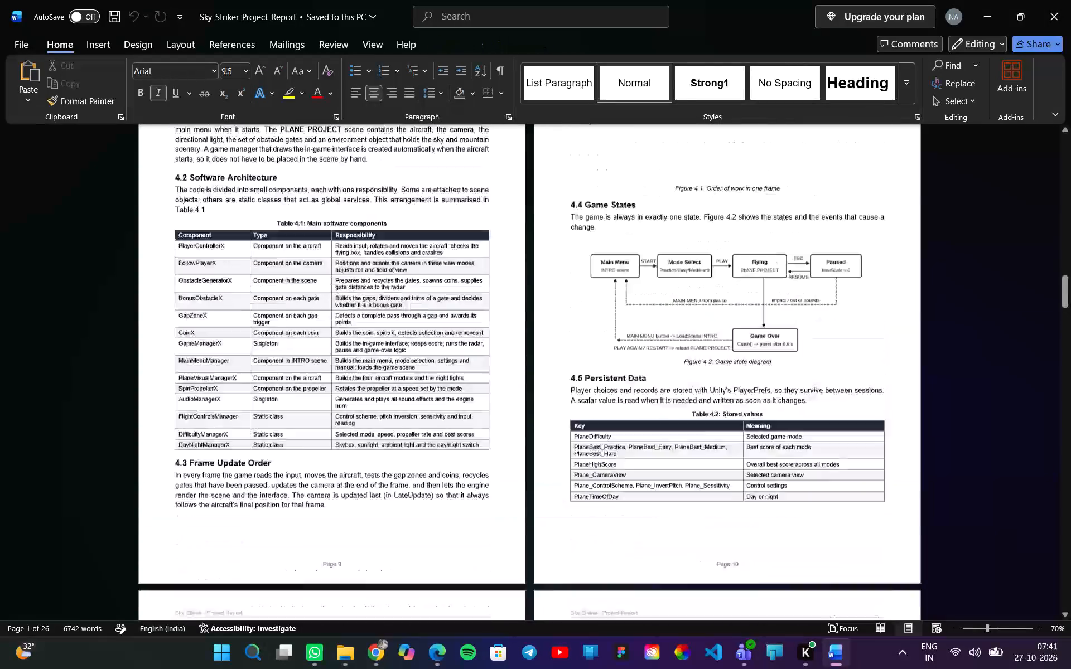
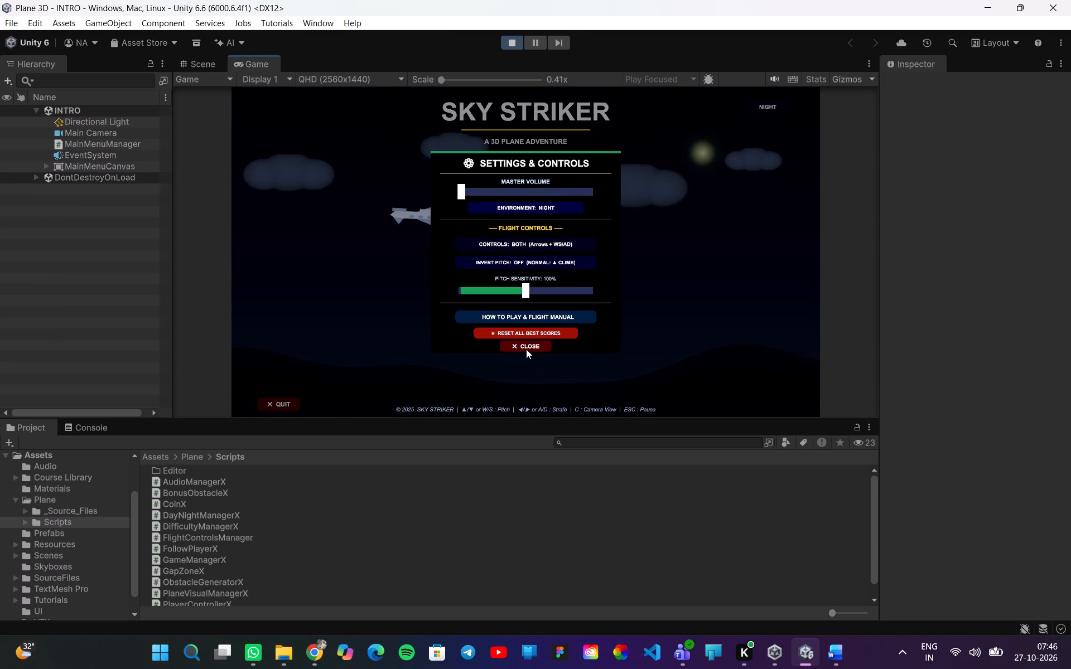
pyautogui.click(526, 349)
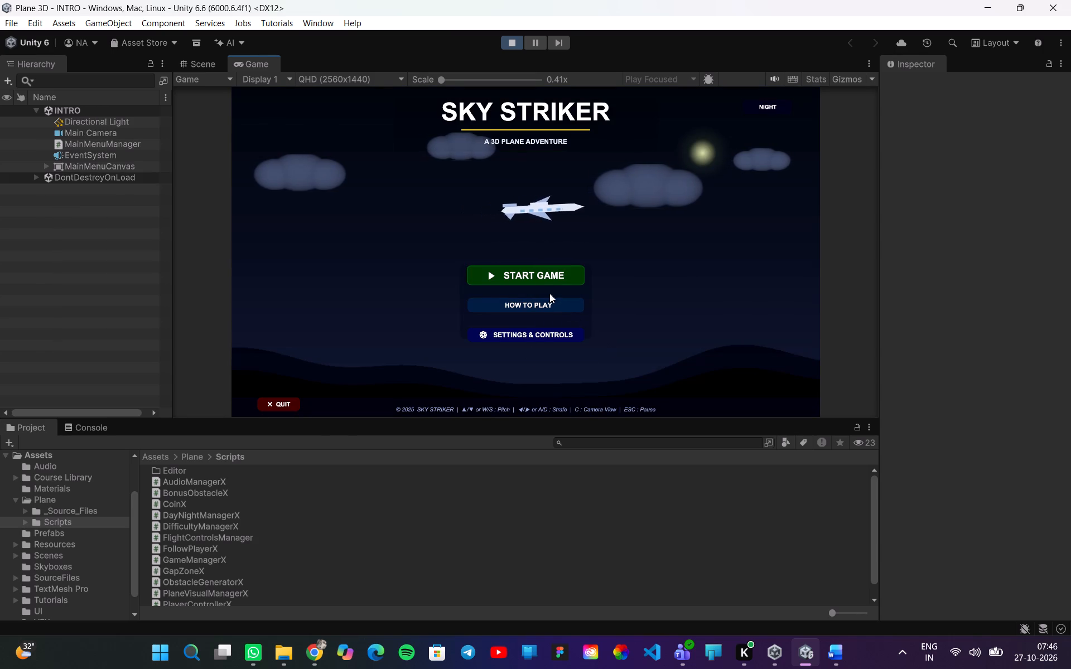
# Look at the How to Play manual and the Settings & Controls window, closing each one.
pyautogui.click(569, 303)
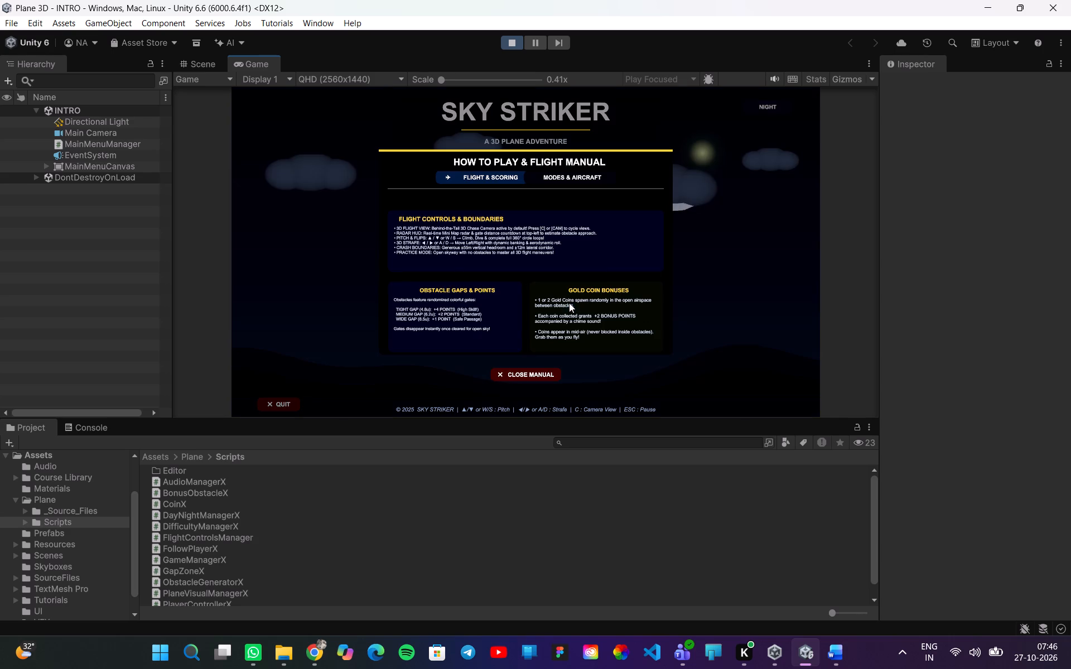
pyautogui.click(527, 374)
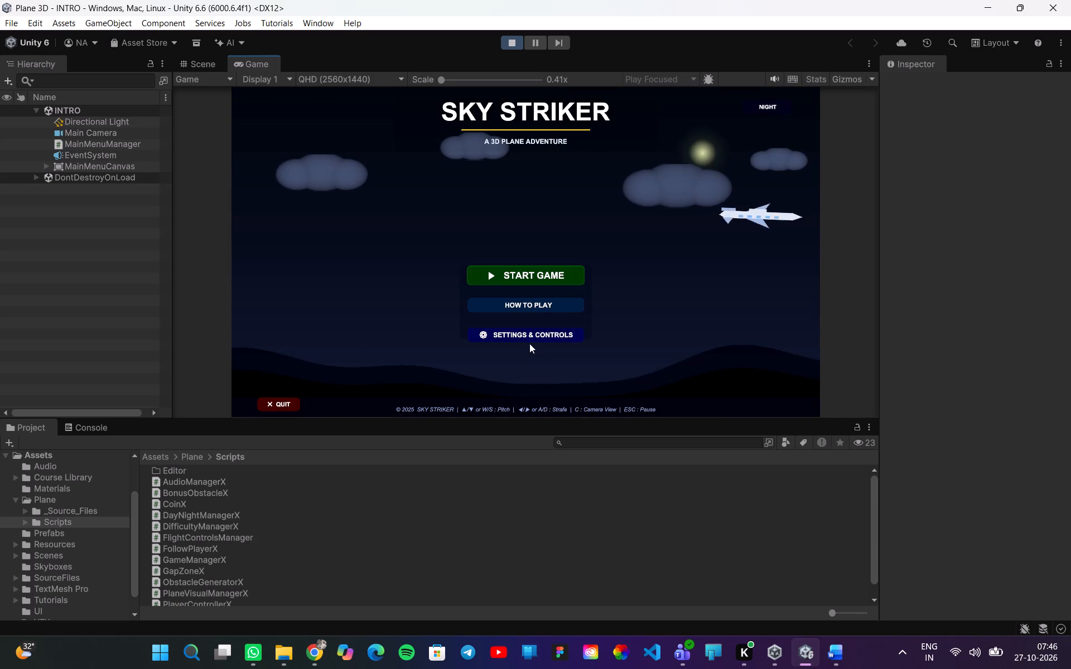
pyautogui.click(540, 337)
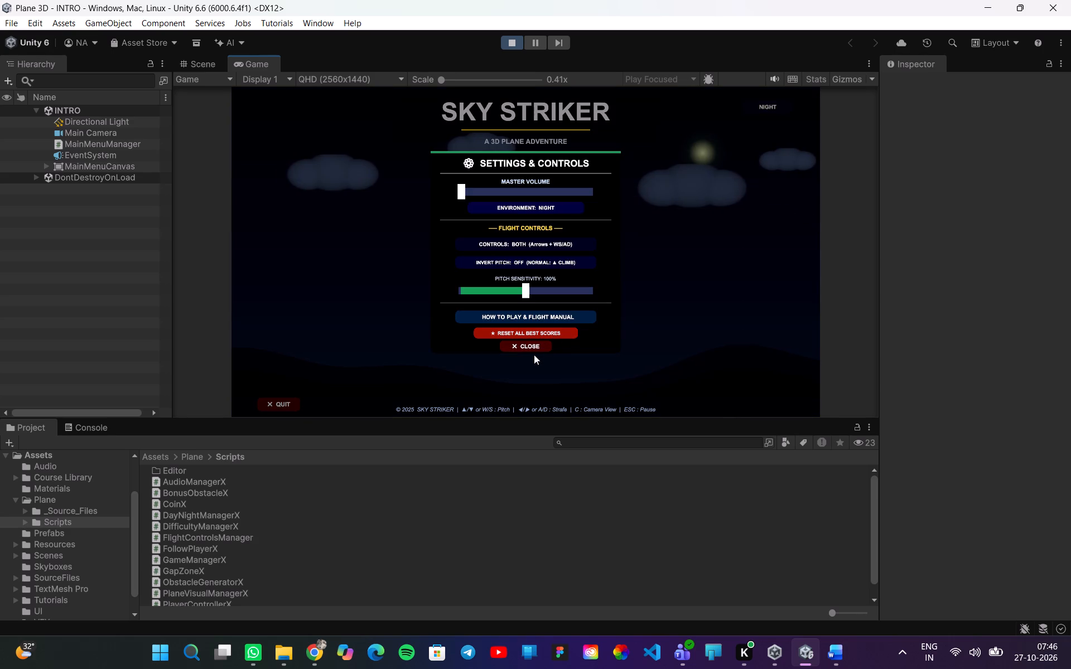
pyautogui.click(539, 350)
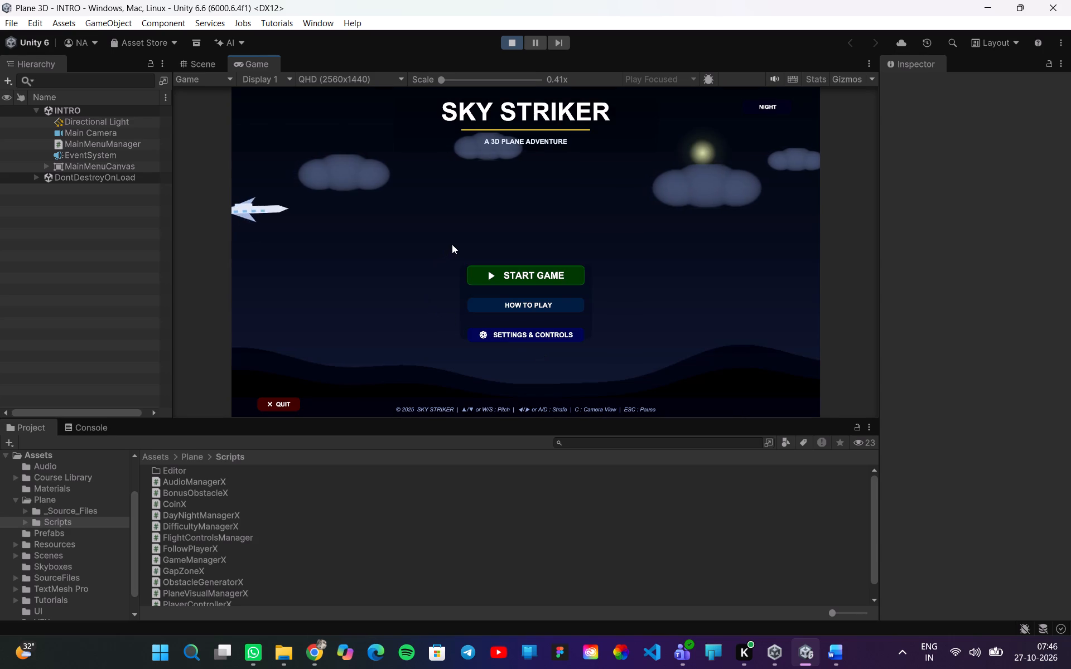
# Capture a screenshot of the whole Sky Striker night-mode main menu in the Game view.
pyautogui.press('Print')
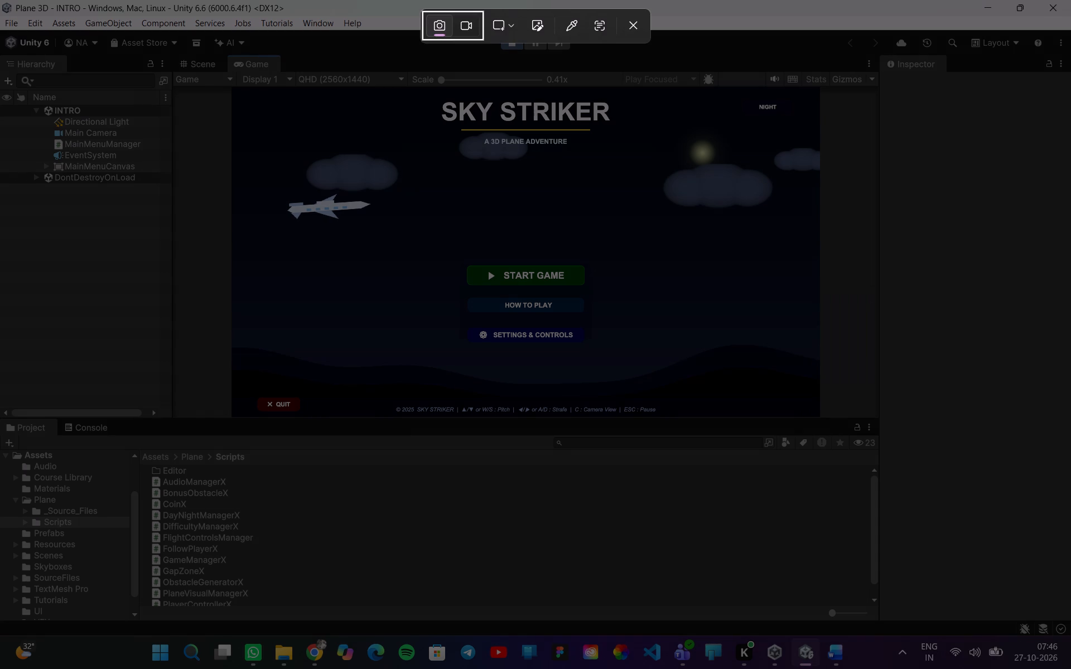
pyautogui.moveTo(228, 84); pyautogui.dragTo(790, 424)
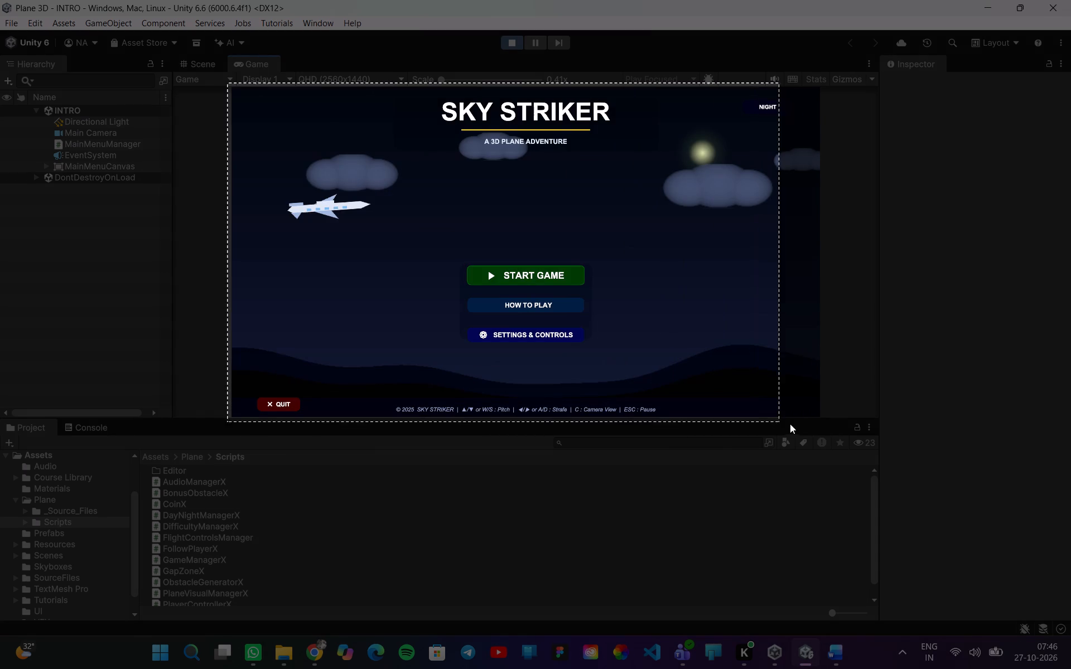
pyautogui.moveTo(790, 424); pyautogui.dragTo(824, 416)
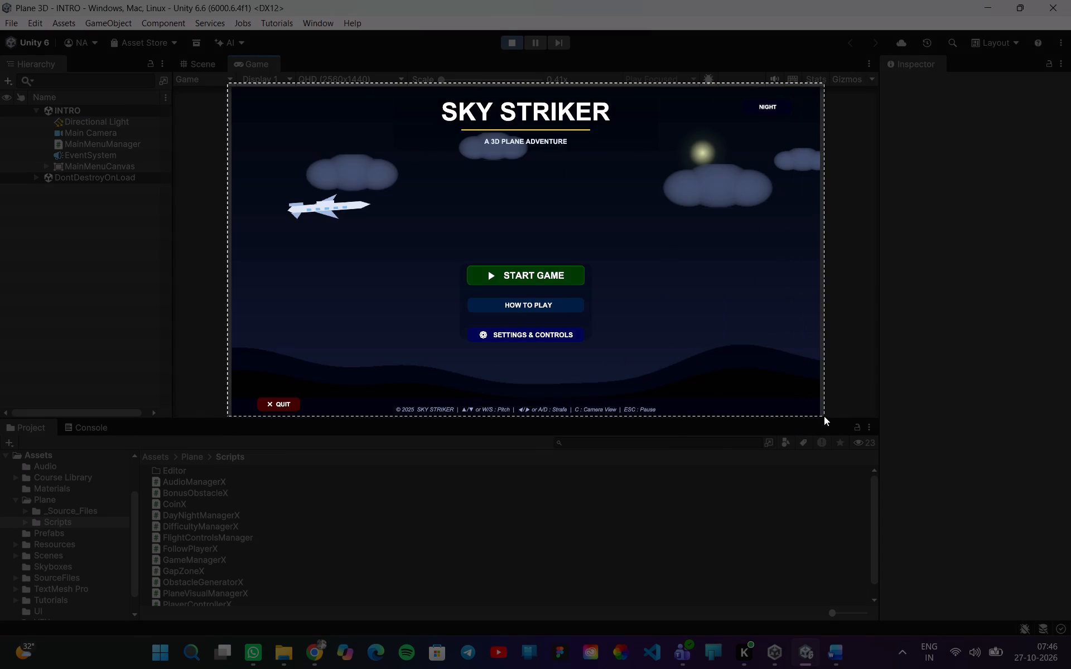
pyautogui.moveTo(824, 416); pyautogui.dragTo(818, 420)
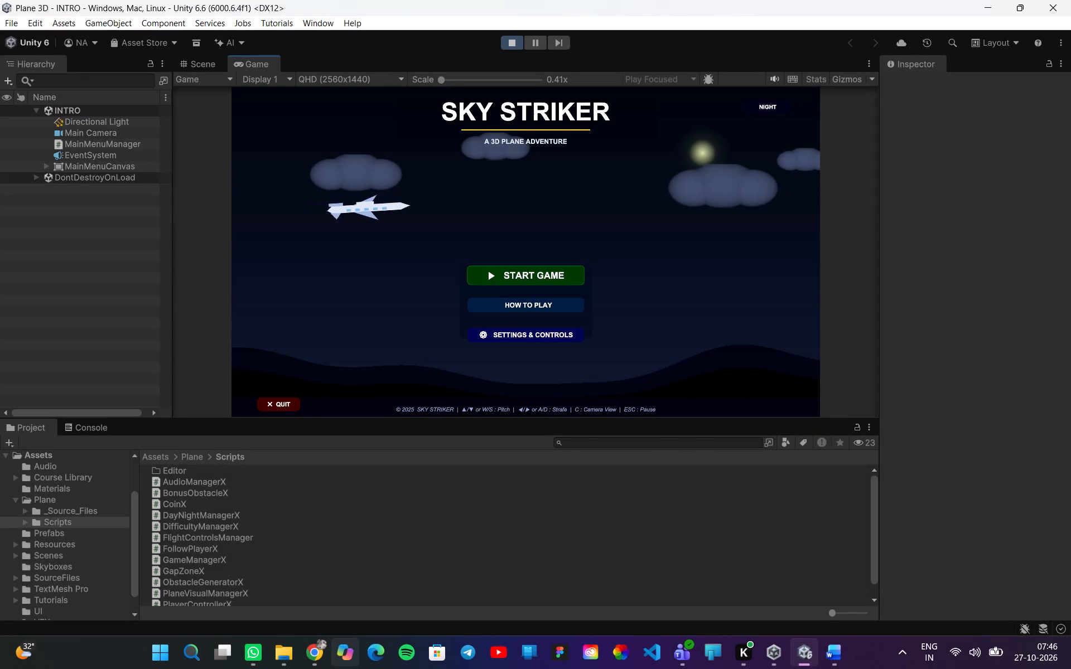
# Paste the main menu screenshot into the Figure 3.1 placeholder in the Word report and shrink it to fit the frame.
pyautogui.click(835, 647)
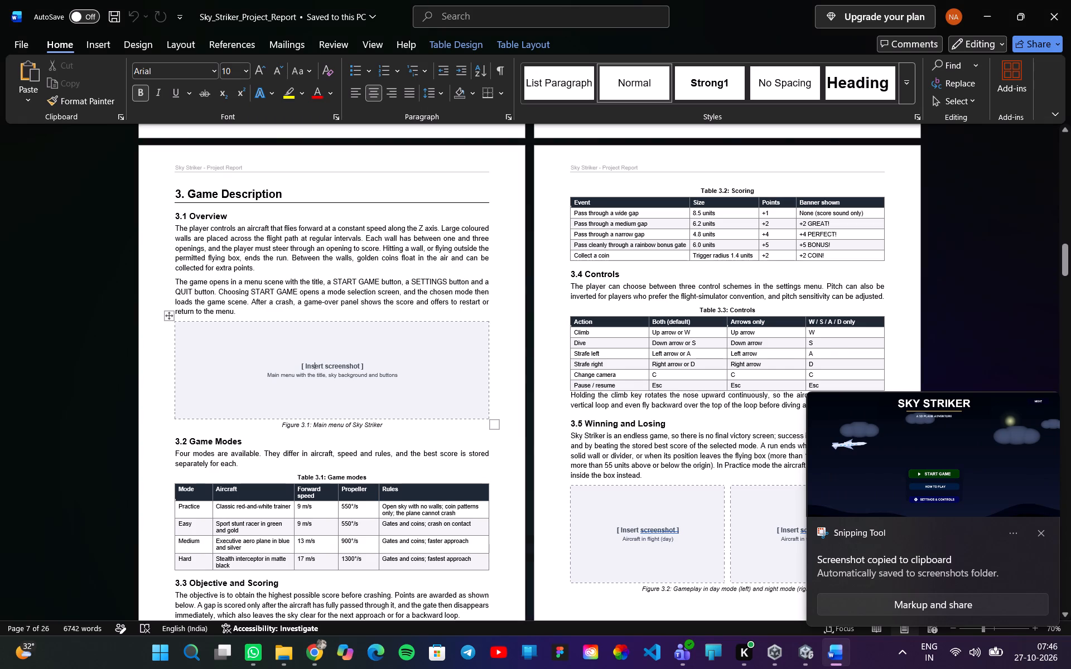
pyautogui.click(324, 327)
pyautogui.hotkey('ctrl', 'v')
pyautogui.click(322, 353)
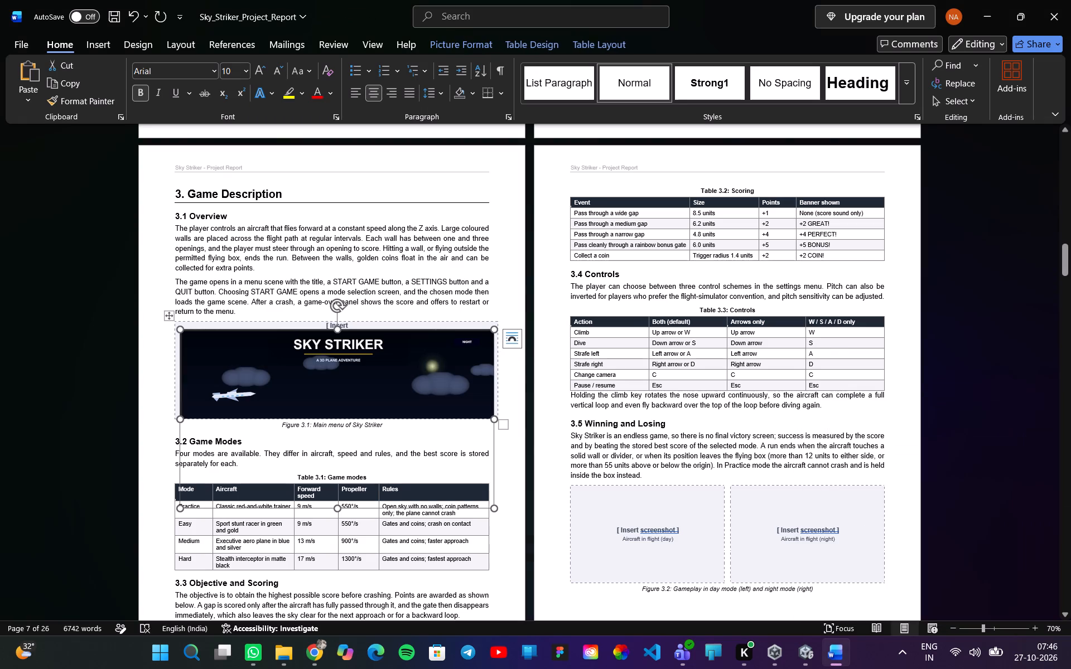
pyautogui.moveTo(495, 508); pyautogui.dragTo(370, 410)
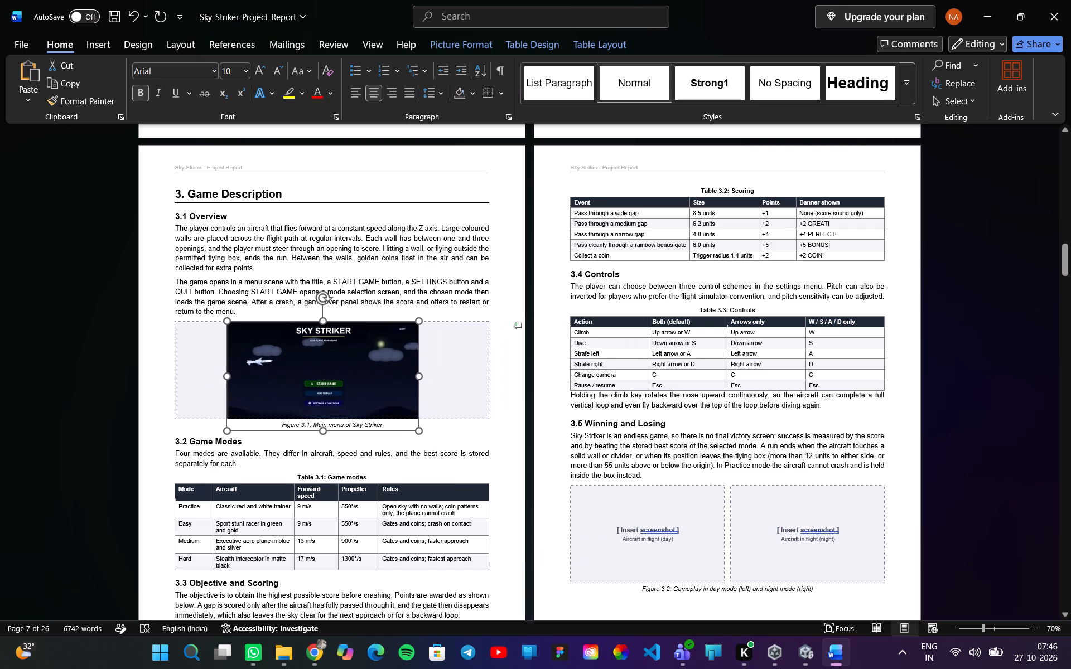
pyautogui.moveTo(370, 410); pyautogui.dragTo(347, 394)
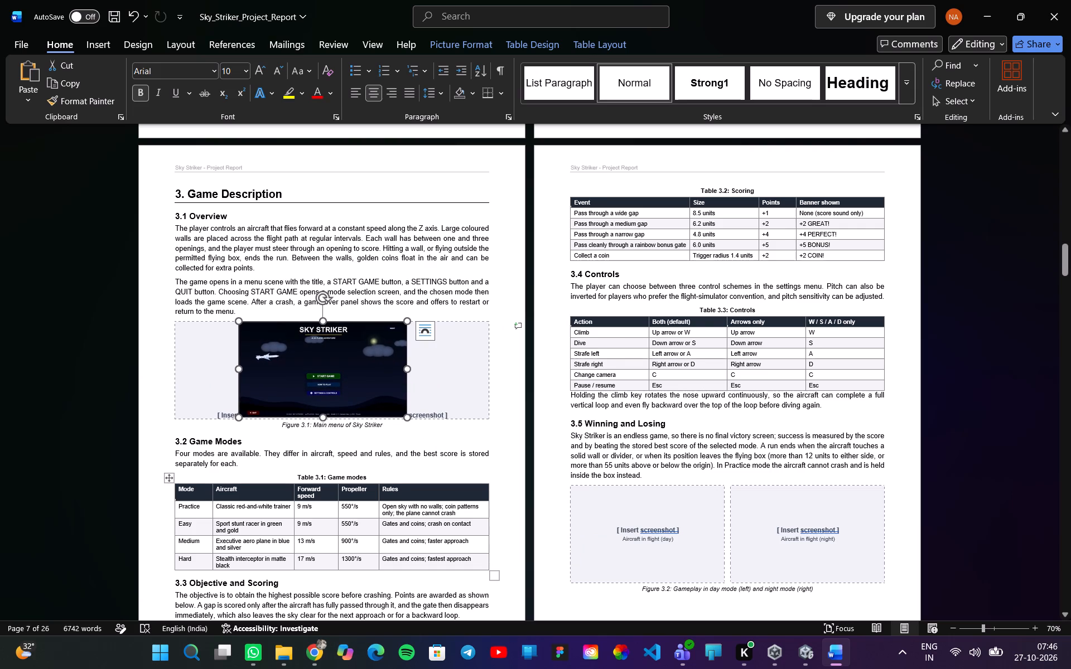
# Copy the resized main menu picture and paste it at the end of the section 3.1 text, above the placeholder.
pyautogui.click(255, 309)
pyautogui.click(308, 364)
pyautogui.hotkey('ctrl', 'c')
pyautogui.click(245, 313)
pyautogui.hotkey('ctrl', 'v')
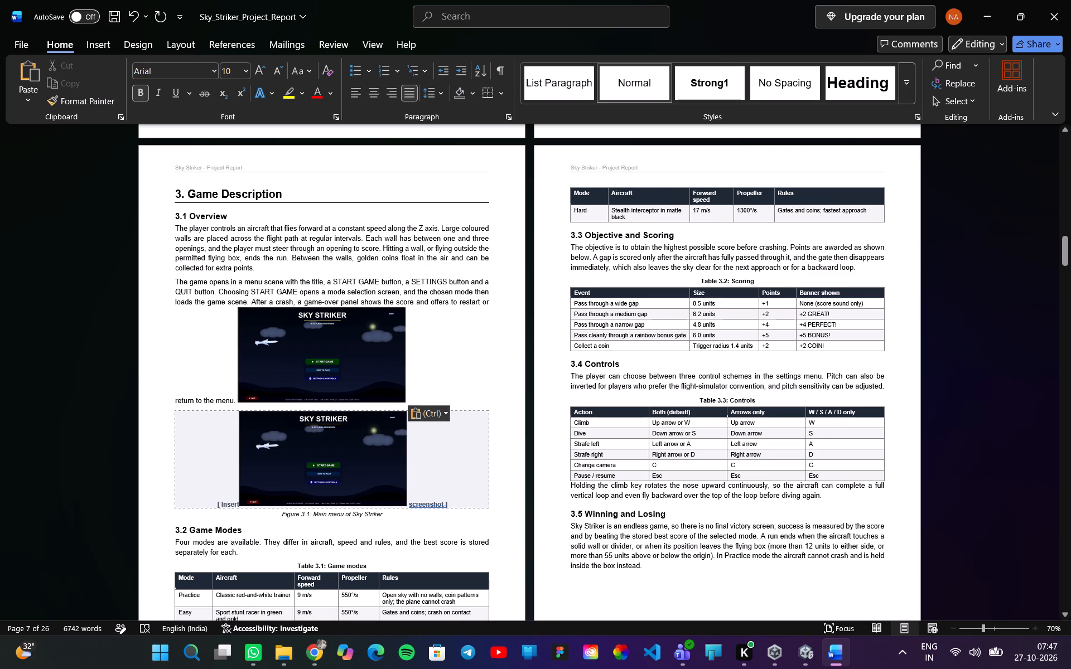
# Delete the Figure 3.1 placeholder table, including the picture copy inside it, from section 3.1.
pyautogui.click(184, 426)
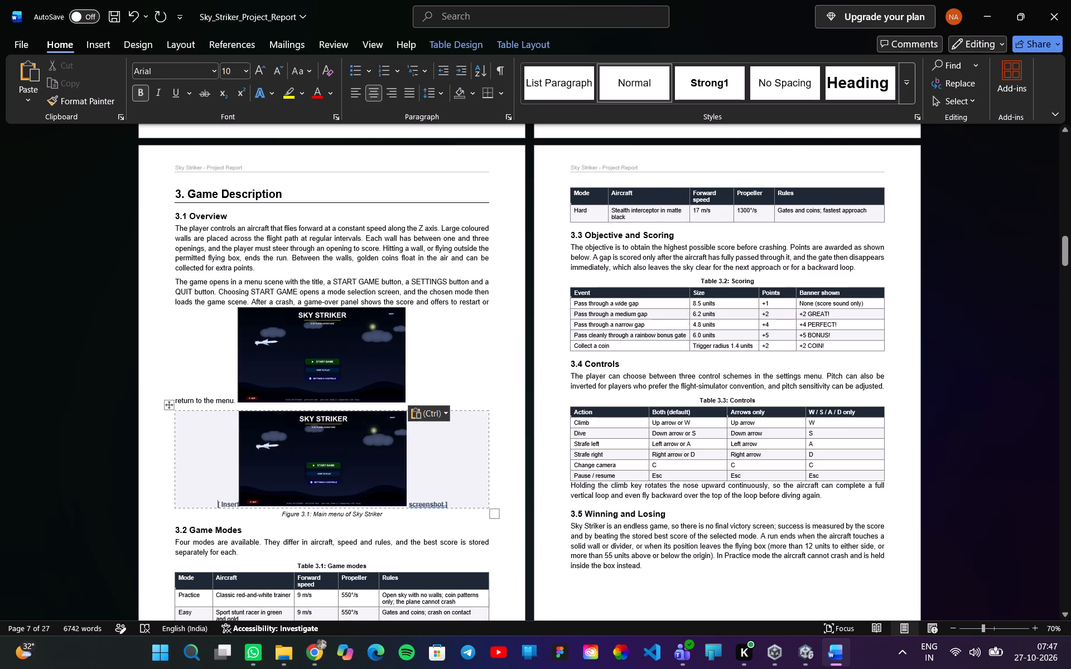
pyautogui.click(168, 406)
pyautogui.rightClick(168, 406)
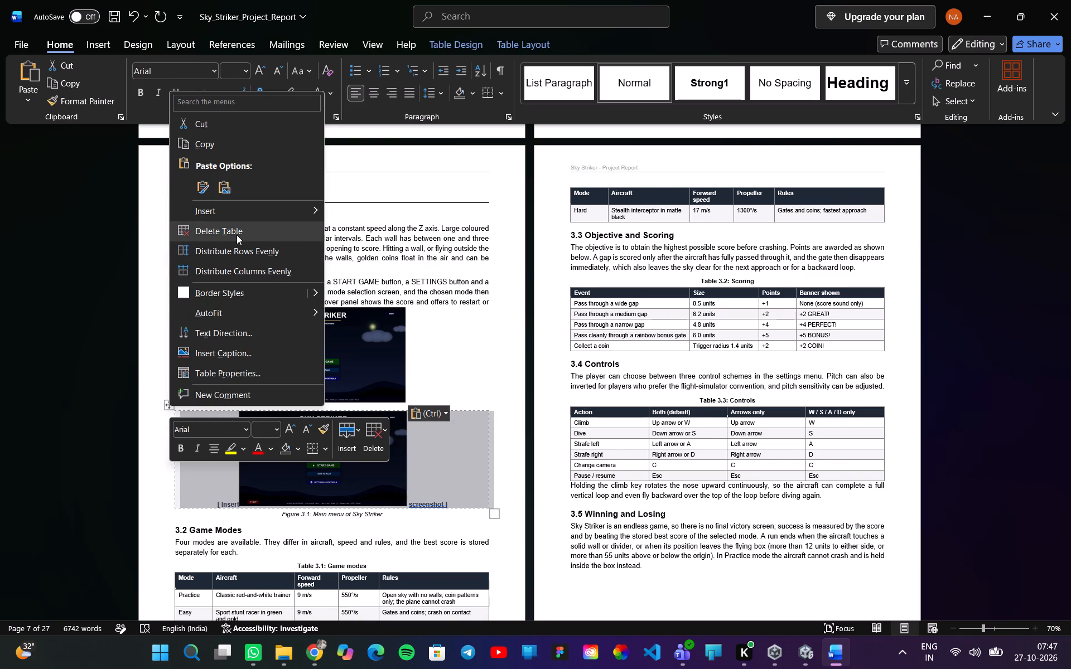
pyautogui.click(237, 235)
# Move the main menu picture onto its own line below the section 3.1 text and centre it above the Figure 3.1 caption.
pyautogui.click(300, 350)
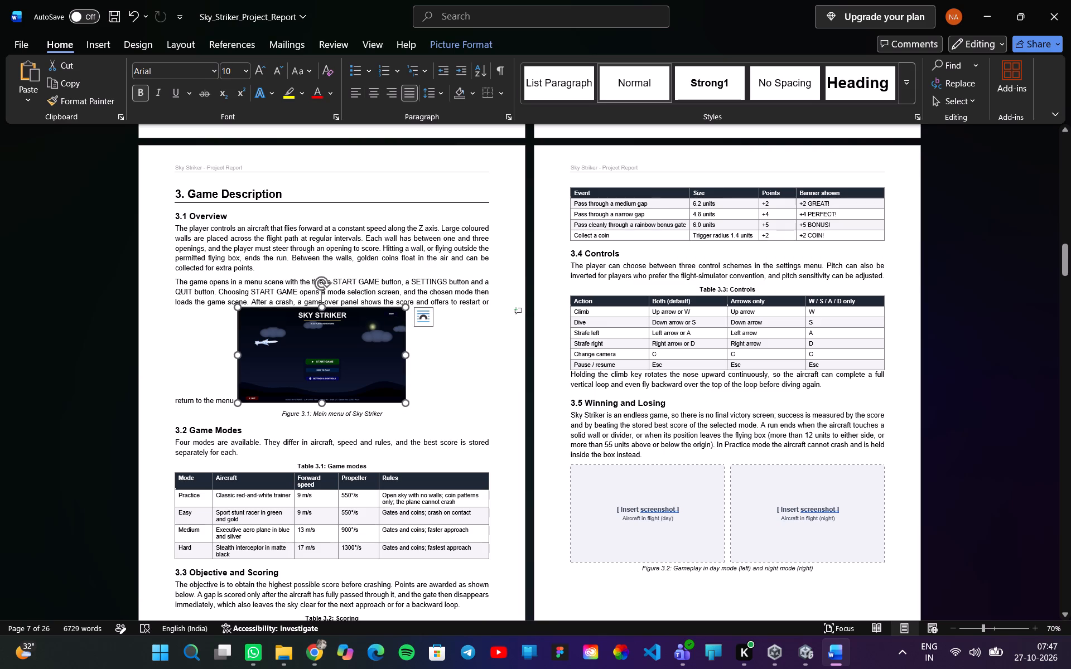
pyautogui.hotkey('ctrl', 'x')
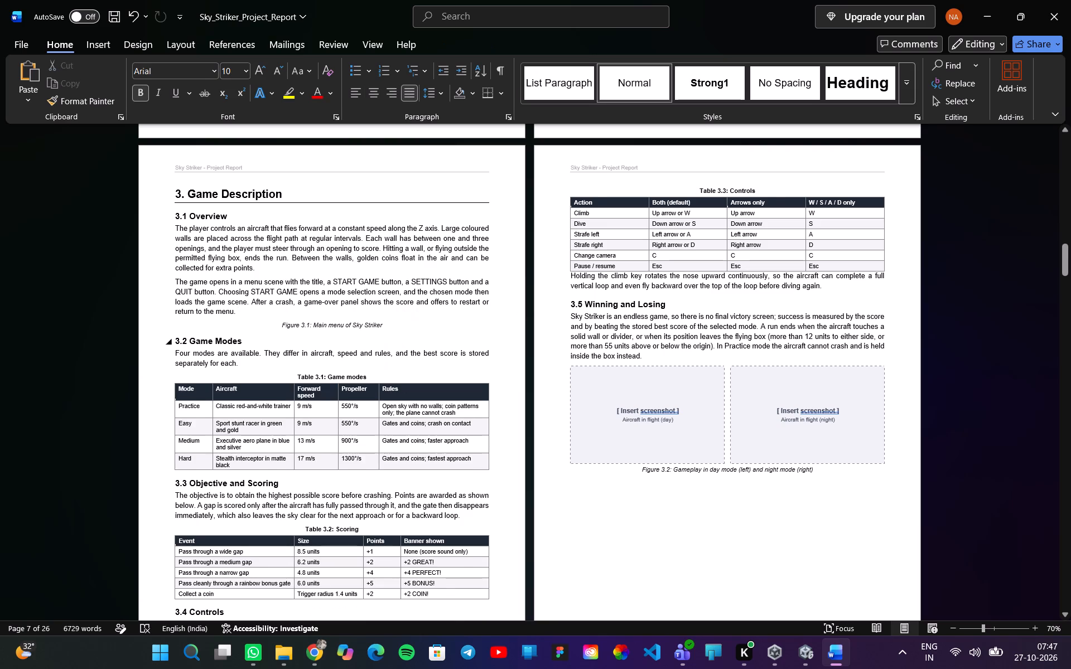
pyautogui.press('Return')
pyautogui.hotkey('ctrl', 'v')
pyautogui.click(290, 358)
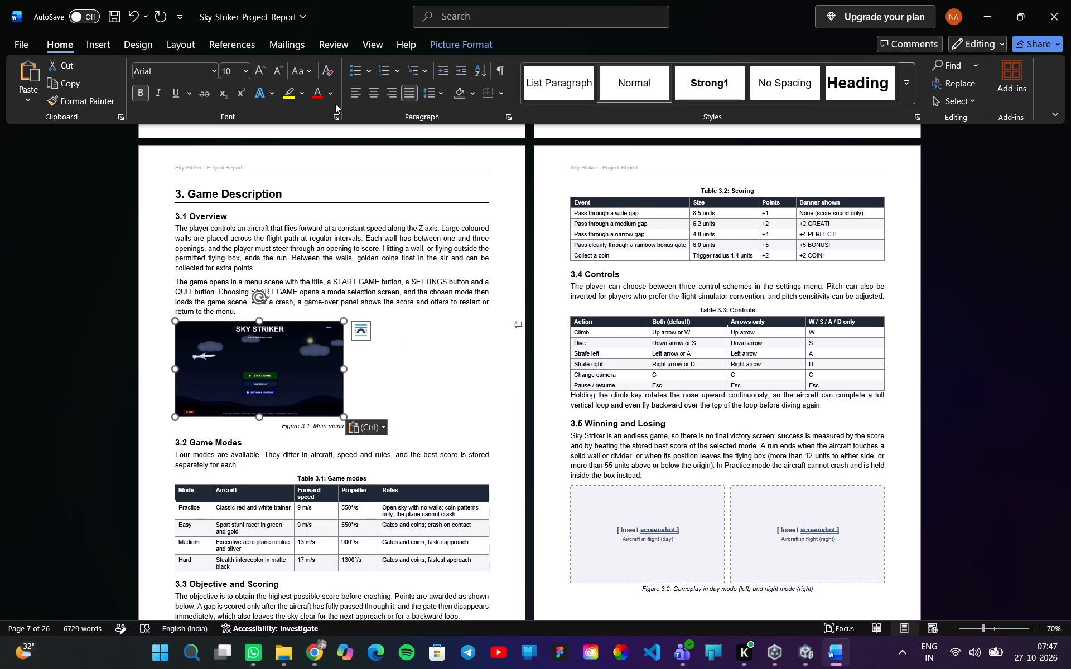
pyautogui.click(370, 93)
# Enlarge the Figure 3.1 main menu picture proportionally to roughly two thirds of the text width.
pyautogui.scroll(-1, 446, 333)
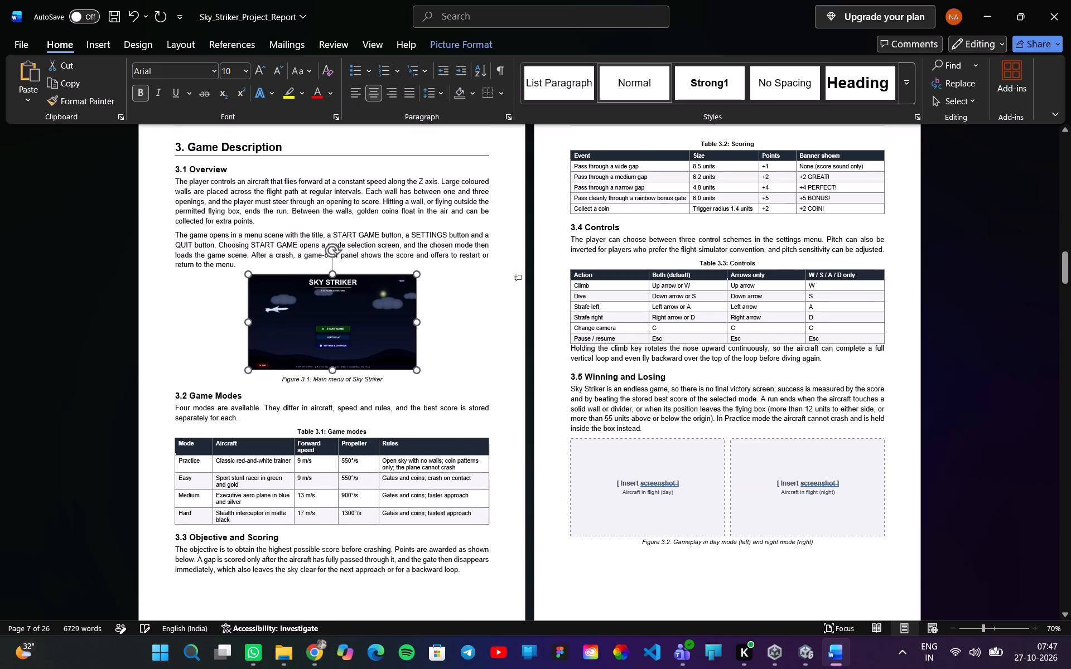
pyautogui.scroll(-1, 446, 333)
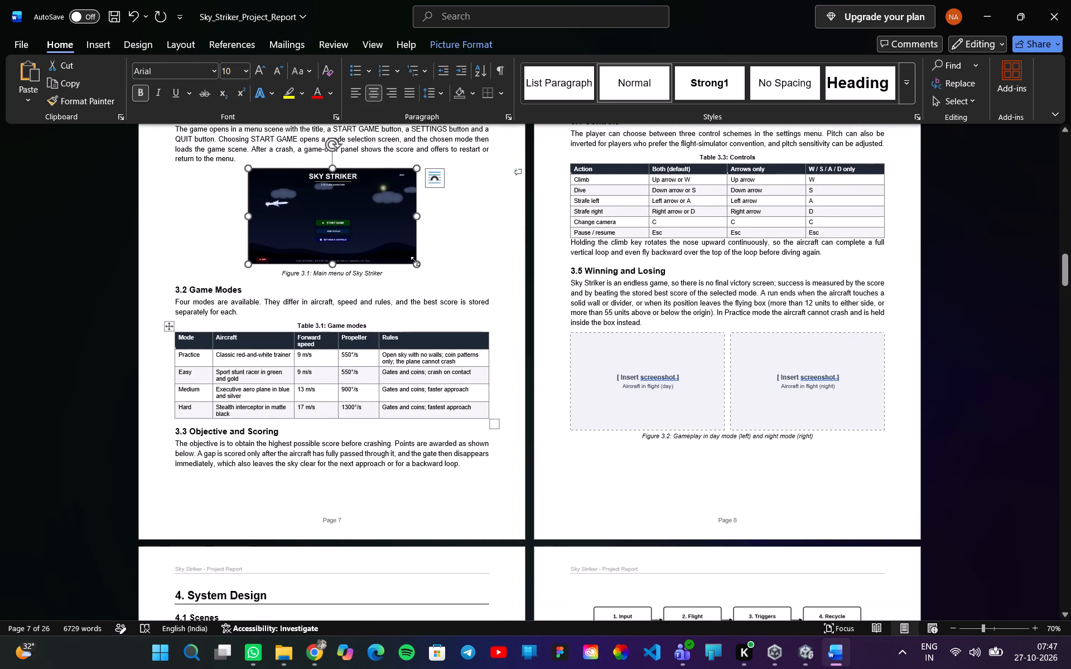
pyautogui.scroll(3, 415, 261)
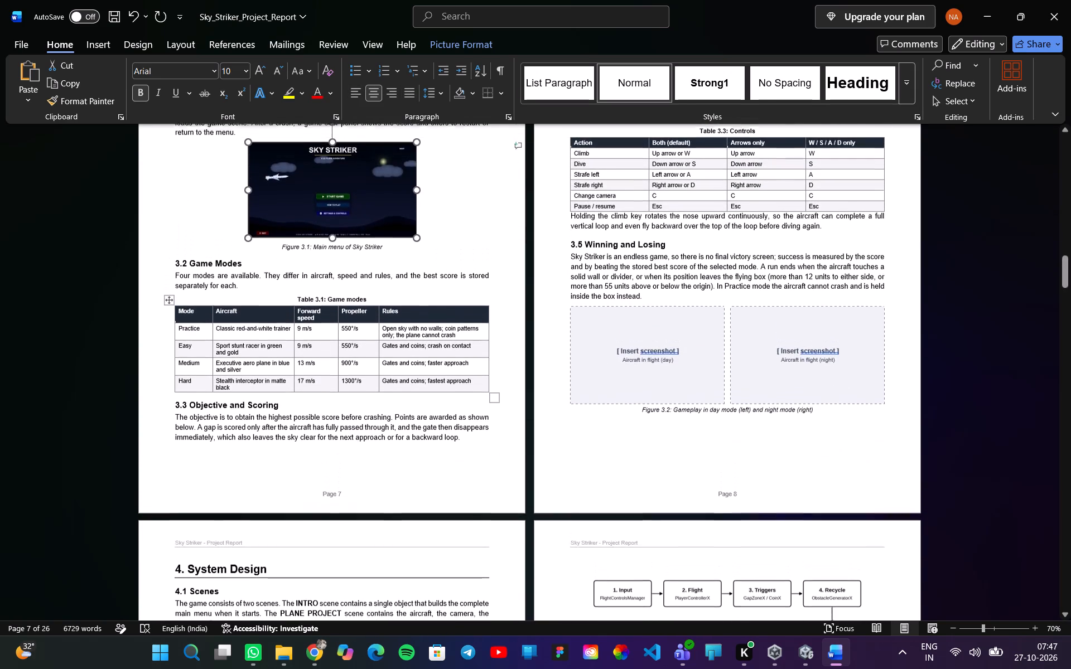
pyautogui.moveTo(419, 245); pyautogui.dragTo(427, 251)
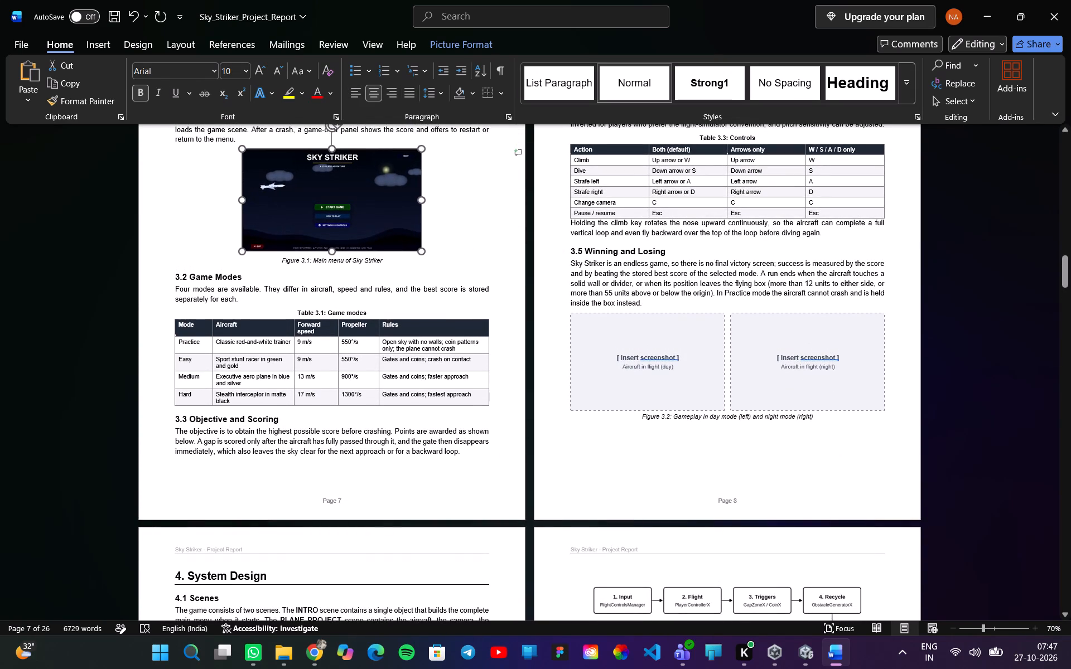
pyautogui.moveTo(427, 251); pyautogui.dragTo(432, 263)
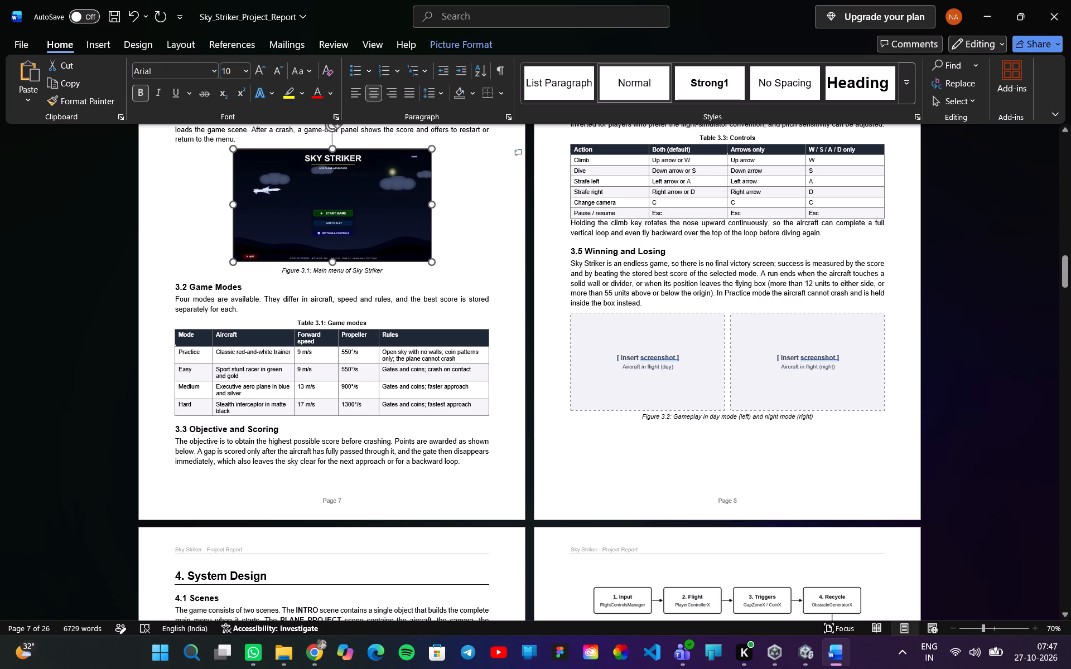
pyautogui.moveTo(432, 263); pyautogui.dragTo(442, 276)
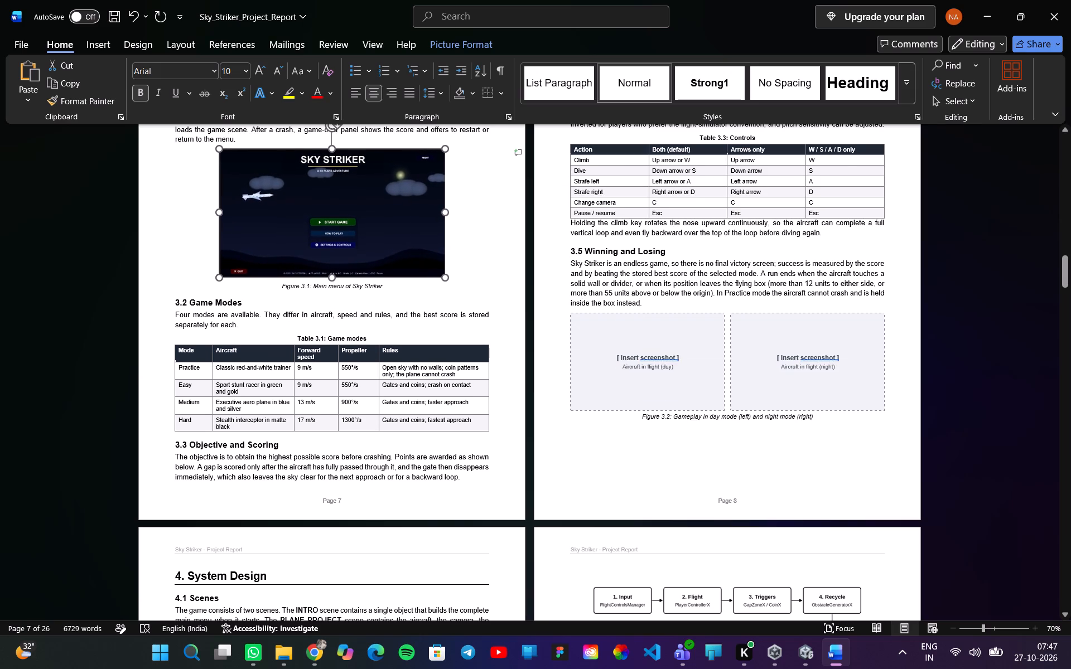
pyautogui.moveTo(442, 276); pyautogui.dragTo(442, 276)
# Switch to Unity, start an Easy game, change it to day mode and fly the aircraft through the first gate.
pyautogui.scroll(1, 596, 275)
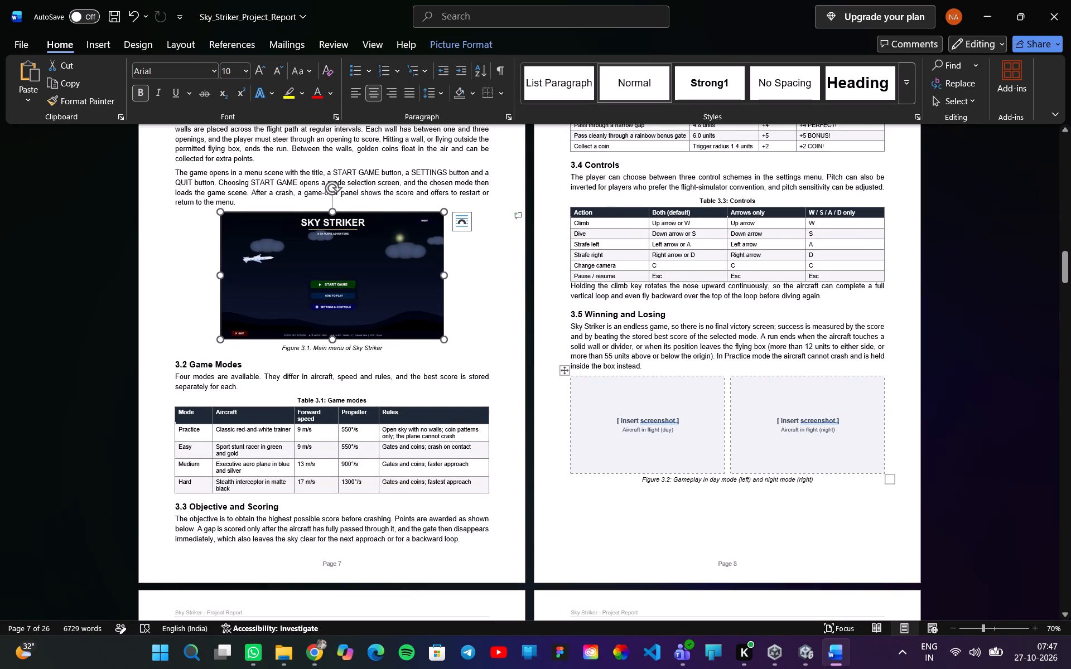
pyautogui.click(684, 438)
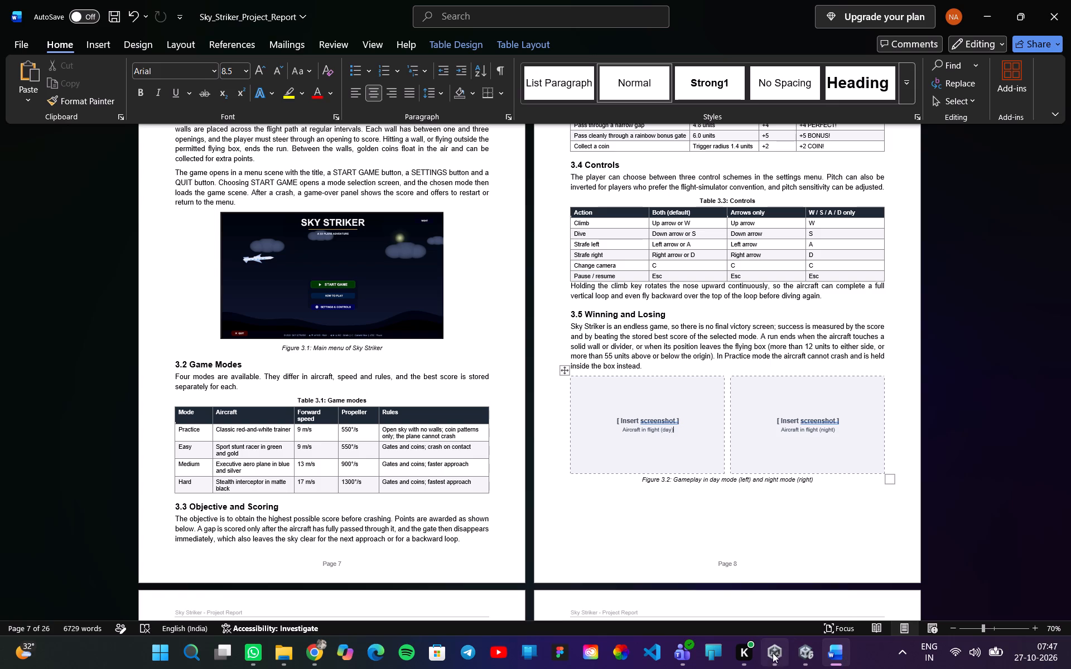
pyautogui.click(799, 655)
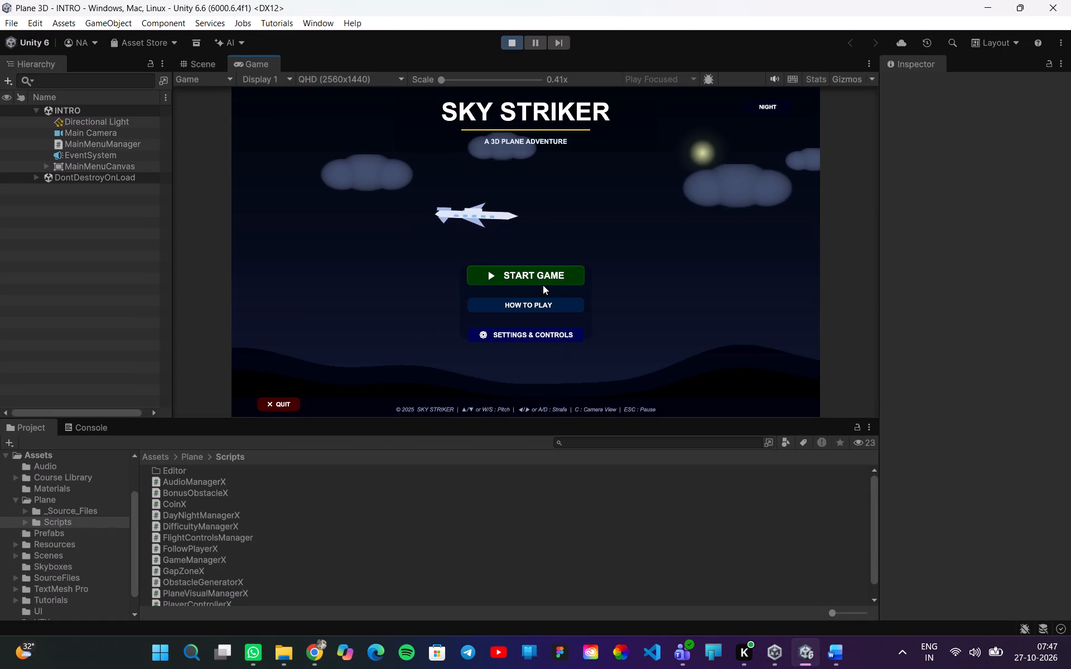
pyautogui.moveTo(551, 277); pyautogui.dragTo(556, 278)
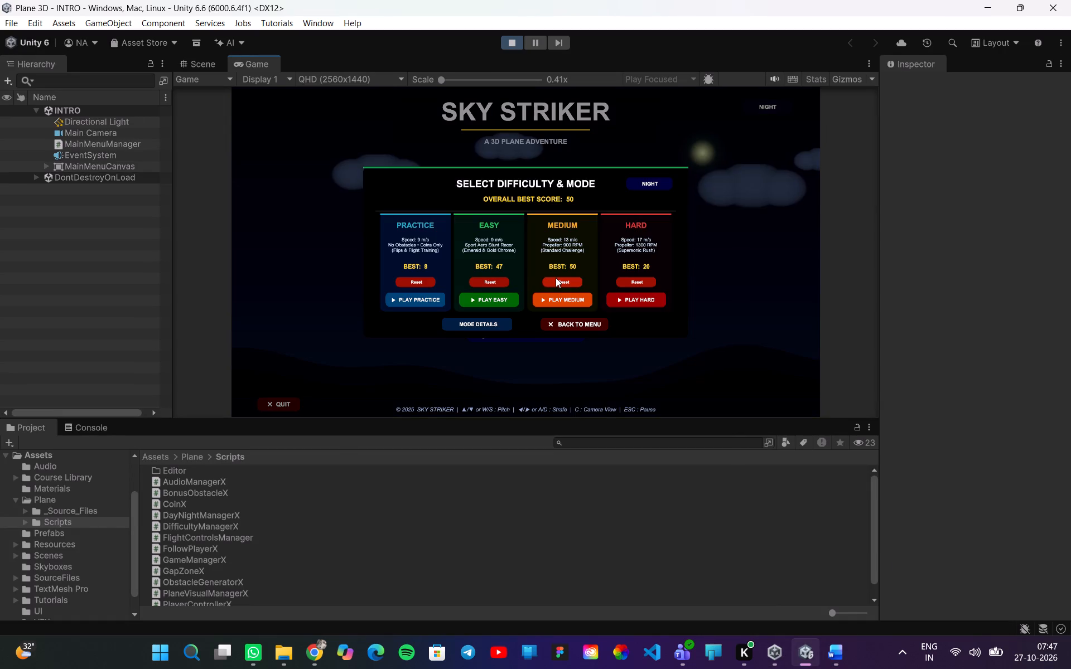
pyautogui.click(507, 306)
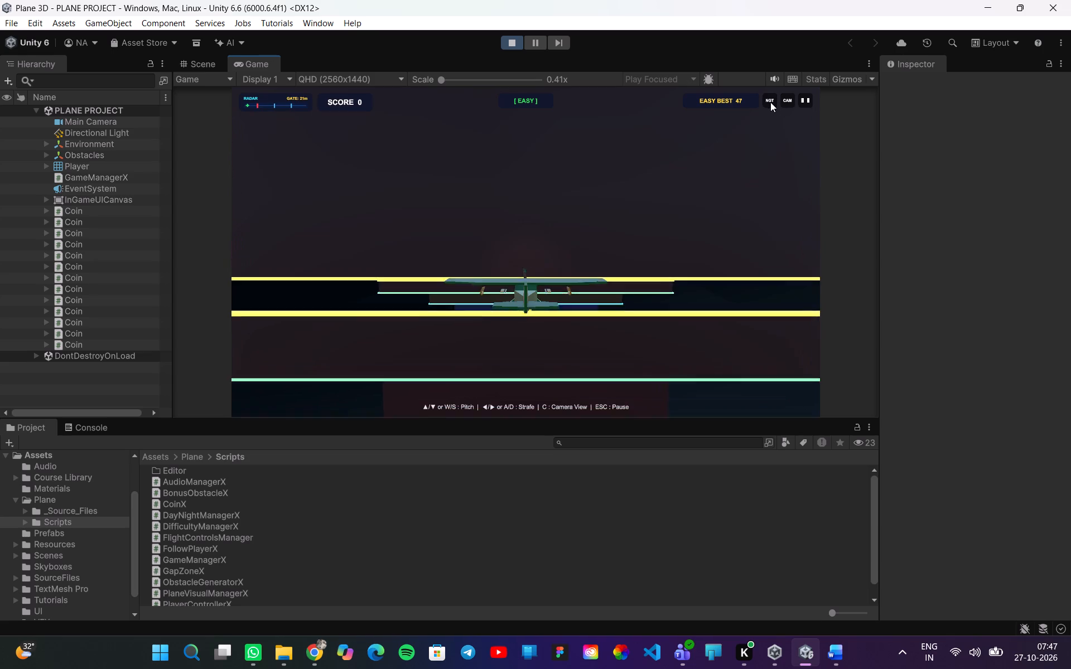
pyautogui.click(769, 102)
pyautogui.press('Down')
pyautogui.press('Up')
pyautogui.press('Down')
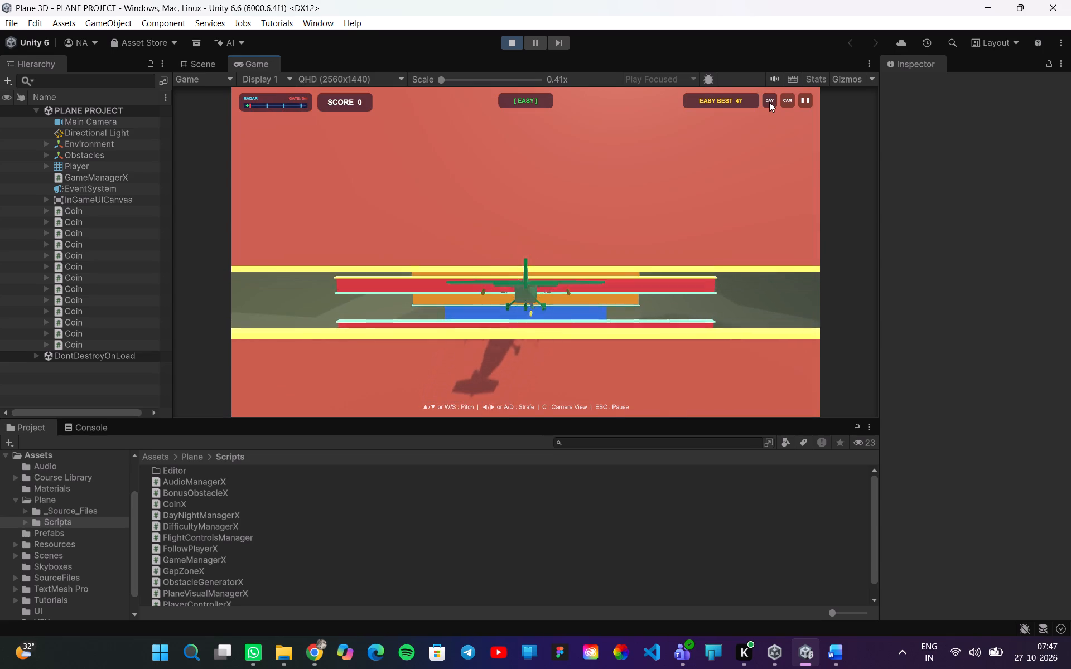
pyautogui.press('Down')
pyautogui.press('Down')
# Capture a screenshot of the whole day-mode gameplay view and return to the Word report.
pyautogui.press('Print')
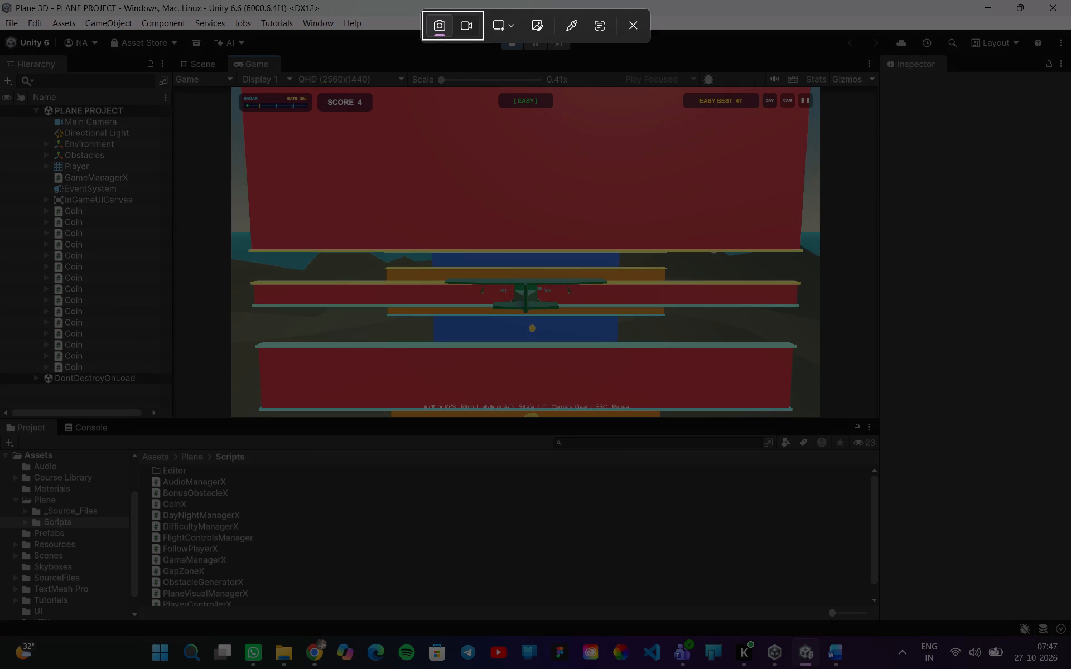
pyautogui.moveTo(230, 88); pyautogui.dragTo(755, 404)
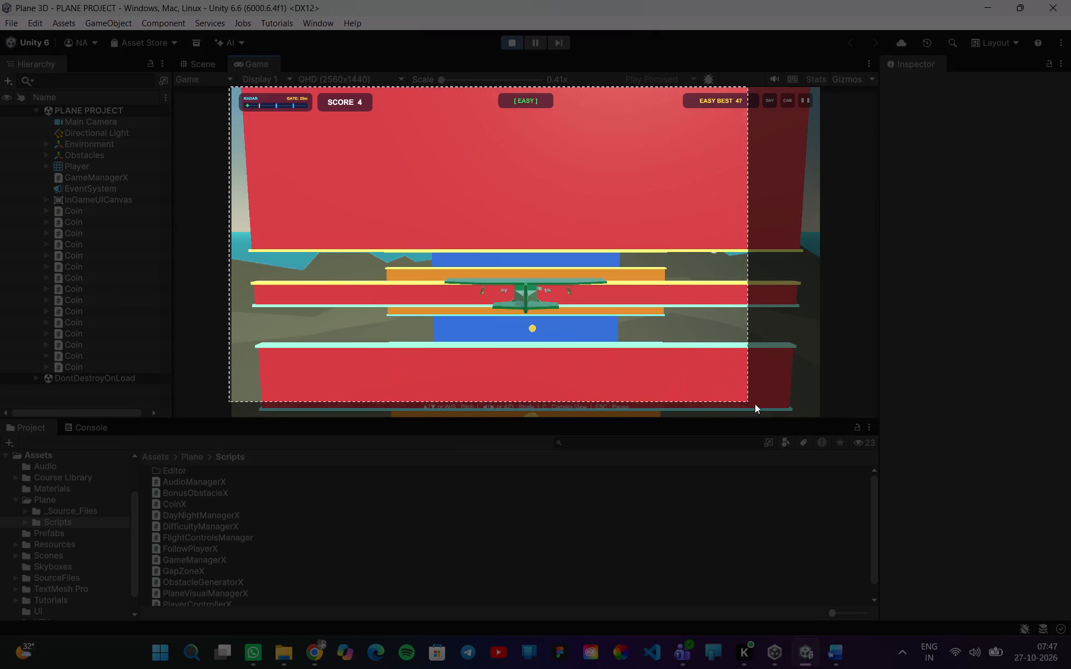
pyautogui.moveTo(755, 404); pyautogui.dragTo(817, 415)
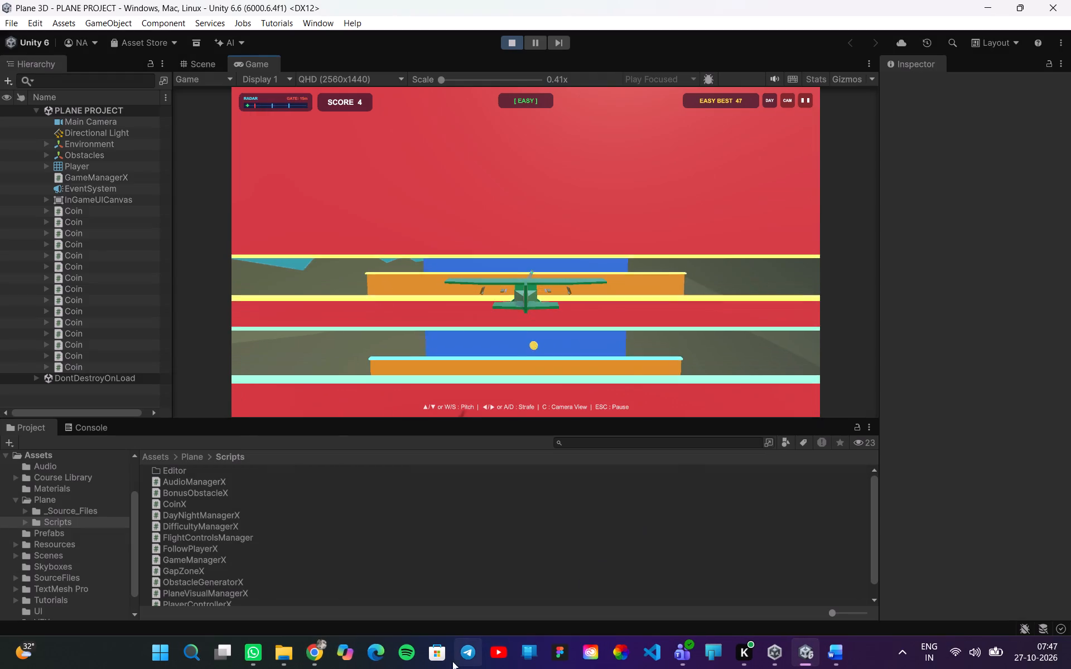
pyautogui.click(843, 654)
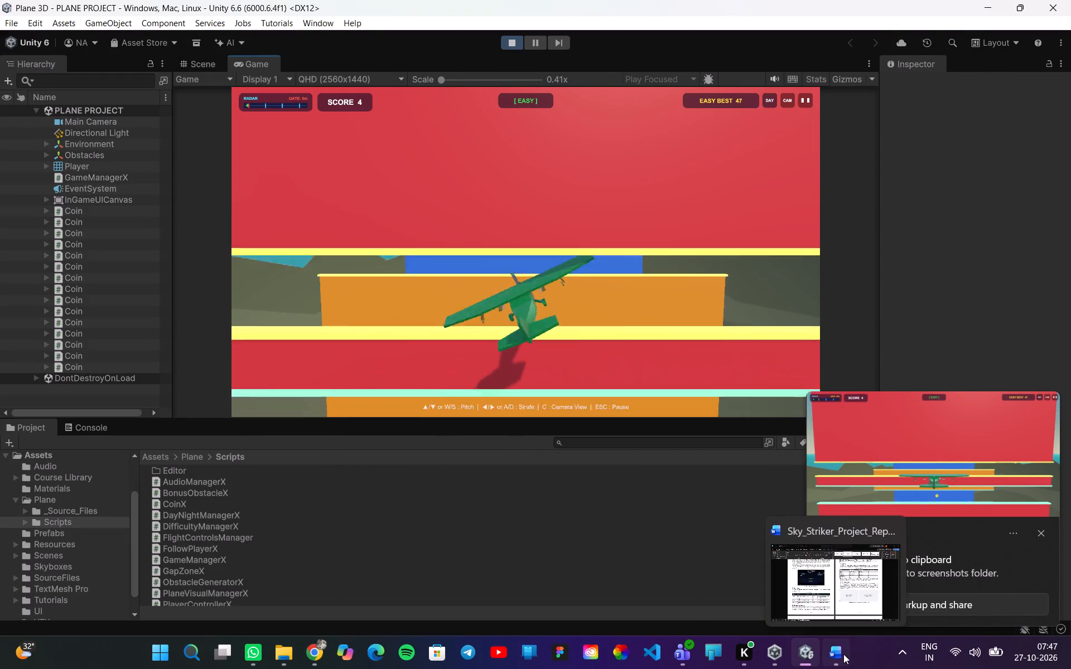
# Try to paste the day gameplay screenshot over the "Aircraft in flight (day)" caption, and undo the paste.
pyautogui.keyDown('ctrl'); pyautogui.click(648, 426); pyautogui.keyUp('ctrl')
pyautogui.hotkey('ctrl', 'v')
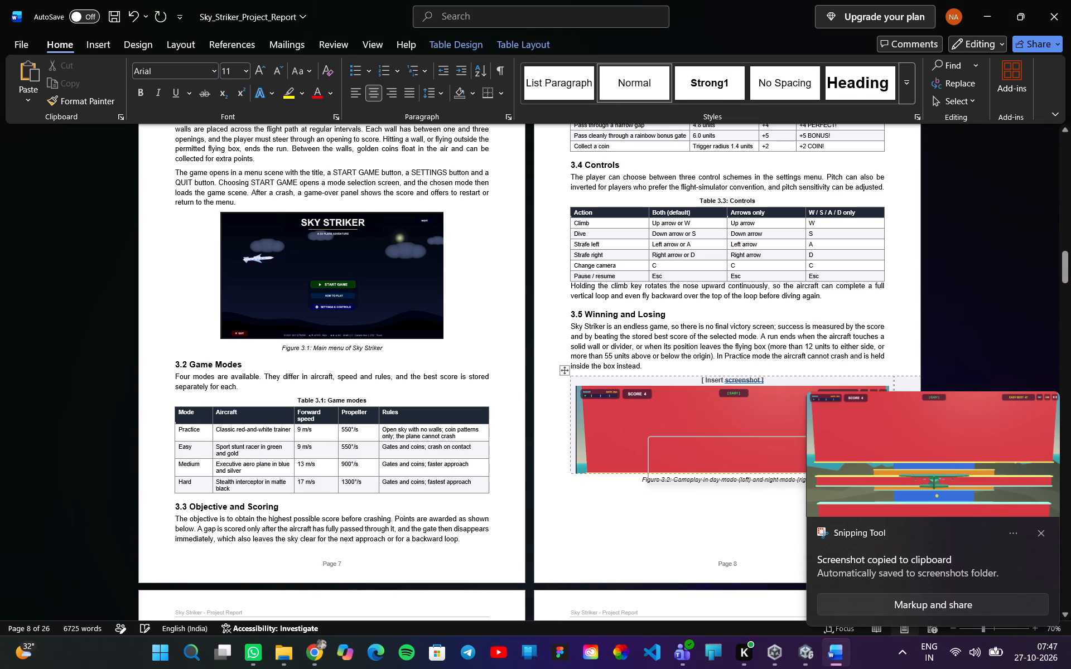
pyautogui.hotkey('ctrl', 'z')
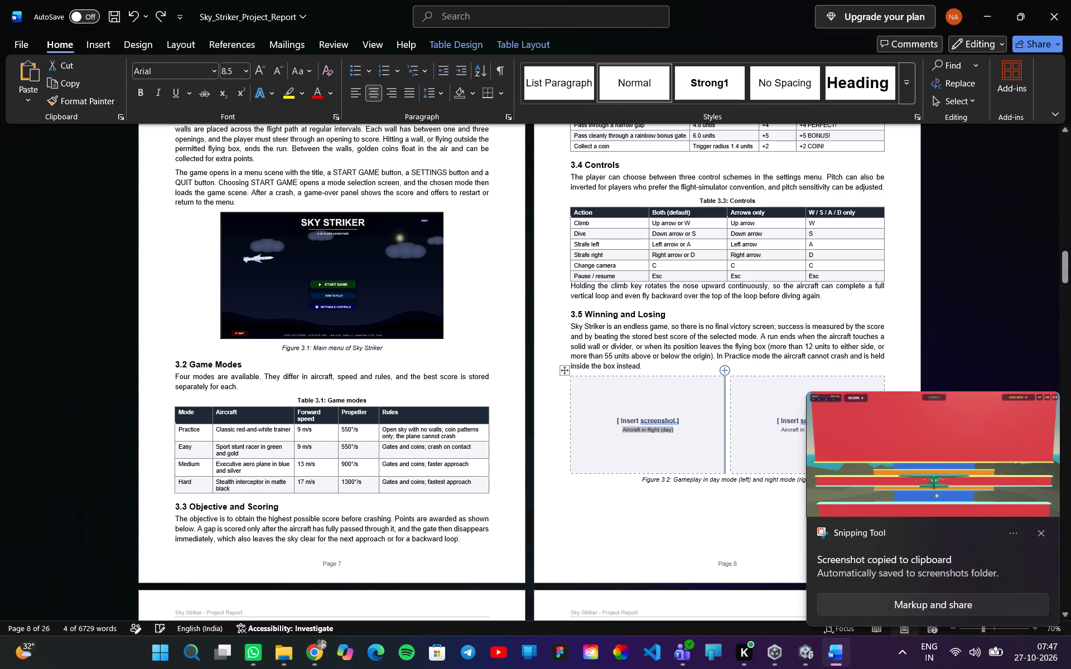
# Replace the "Insert screenshot" text in the Figure 3.2 day placeholder with the gameplay screenshot and shrink it to fit above its caption.
pyautogui.click(696, 411)
pyautogui.click(650, 410)
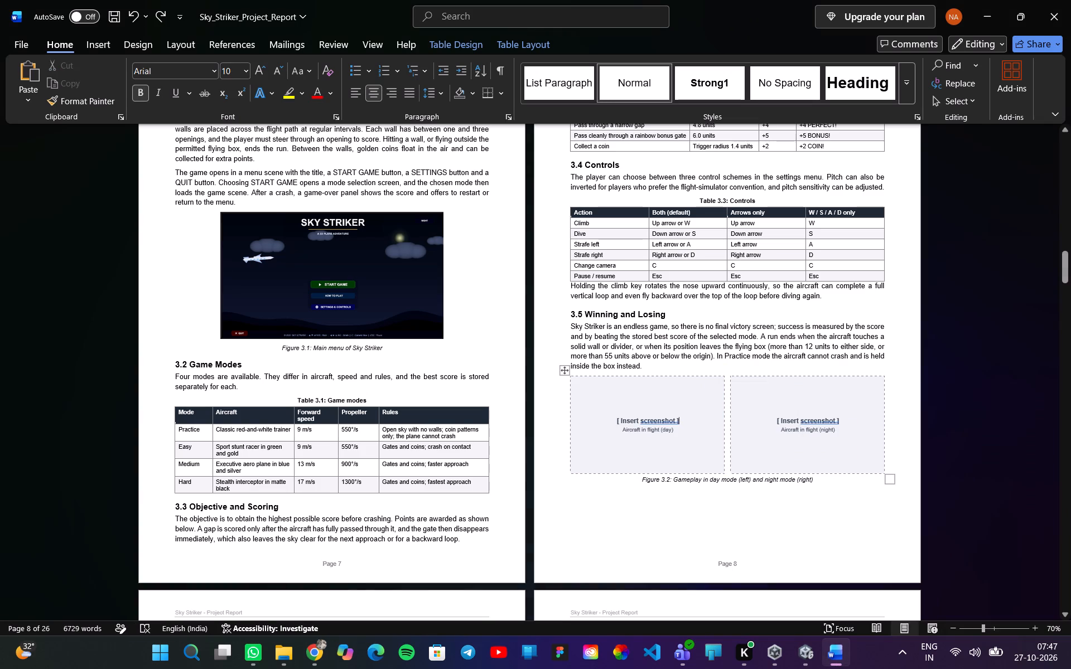
pyautogui.hotkey('ctrl', 'v')
pyautogui.click(805, 414)
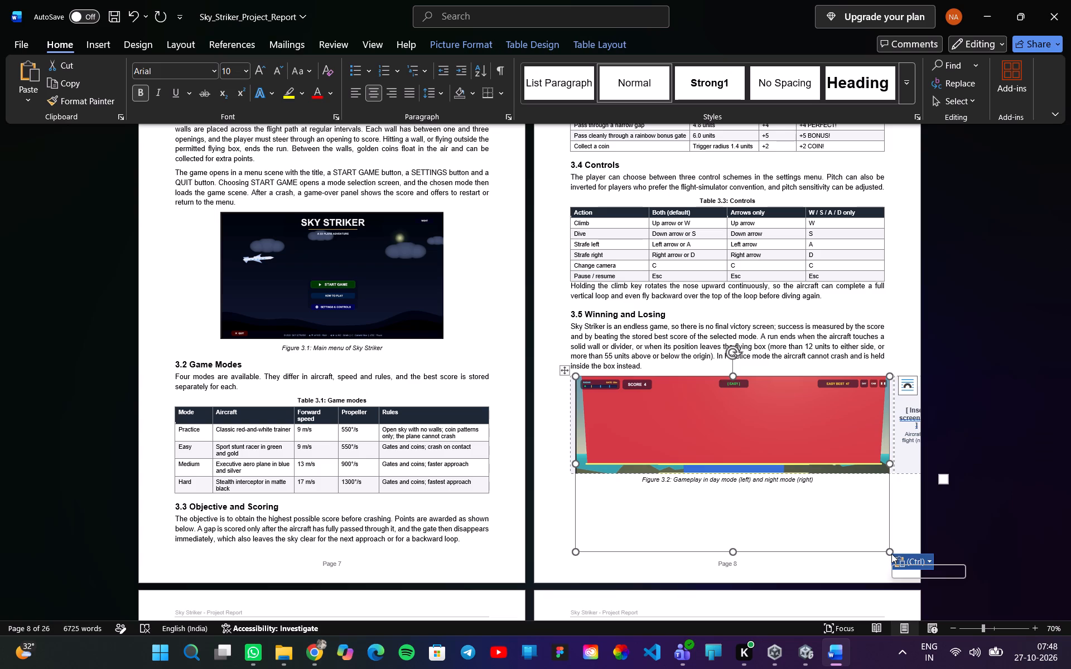
pyautogui.moveTo(889, 551); pyautogui.dragTo(723, 471)
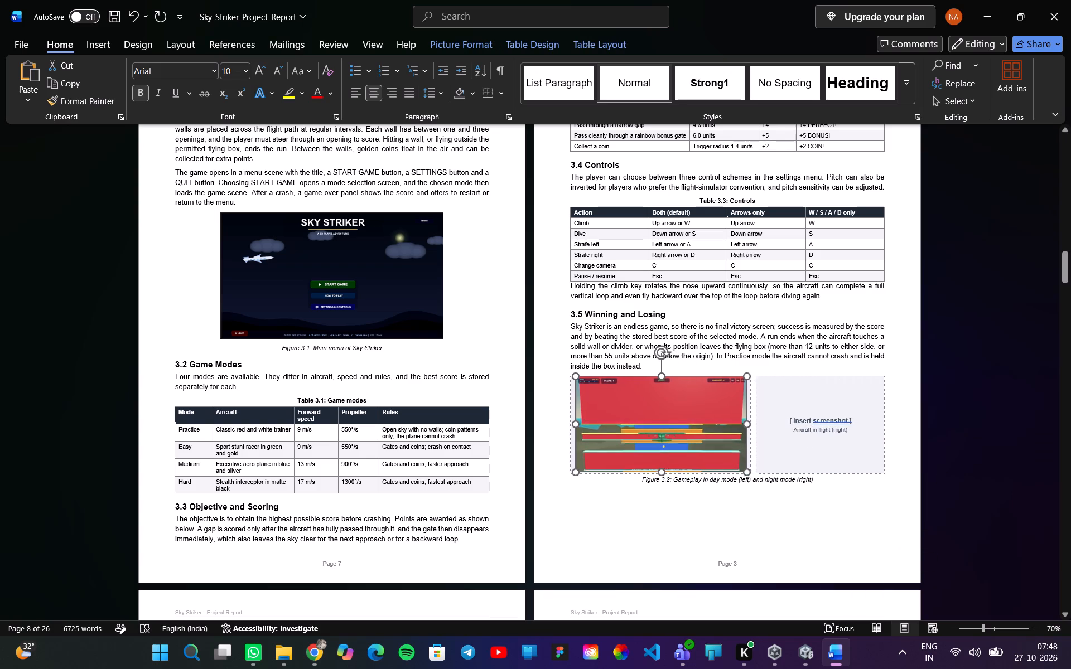
pyautogui.moveTo(723, 471); pyautogui.dragTo(699, 460)
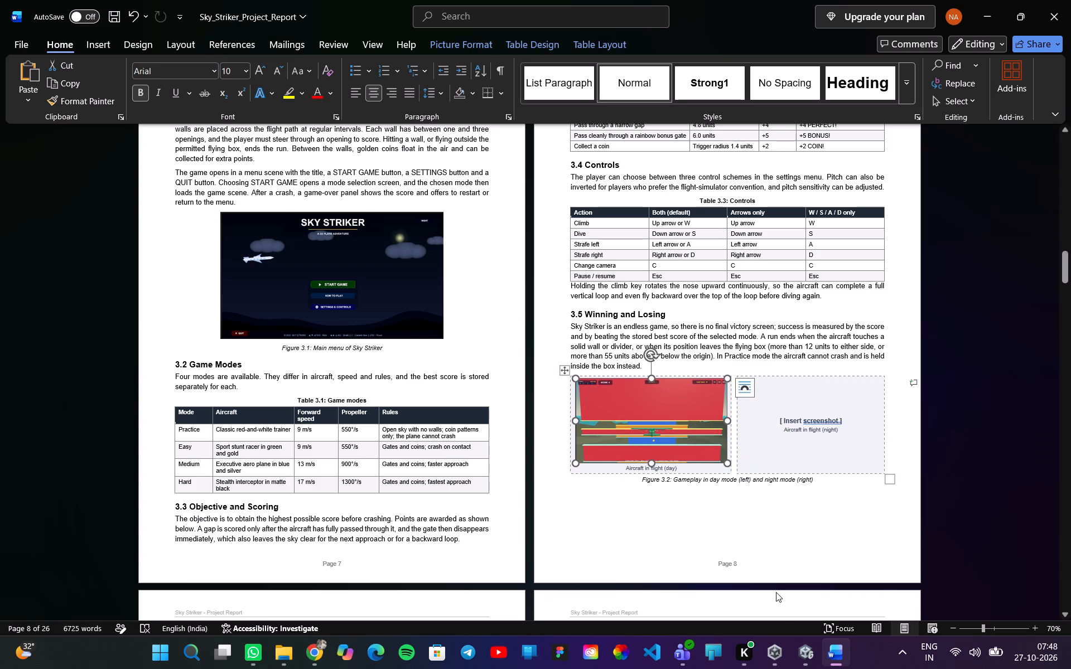
# Switch to Unity, restart the Easy game, change it to night mode and steer the aircraft through the first gate.
pyautogui.click(802, 652)
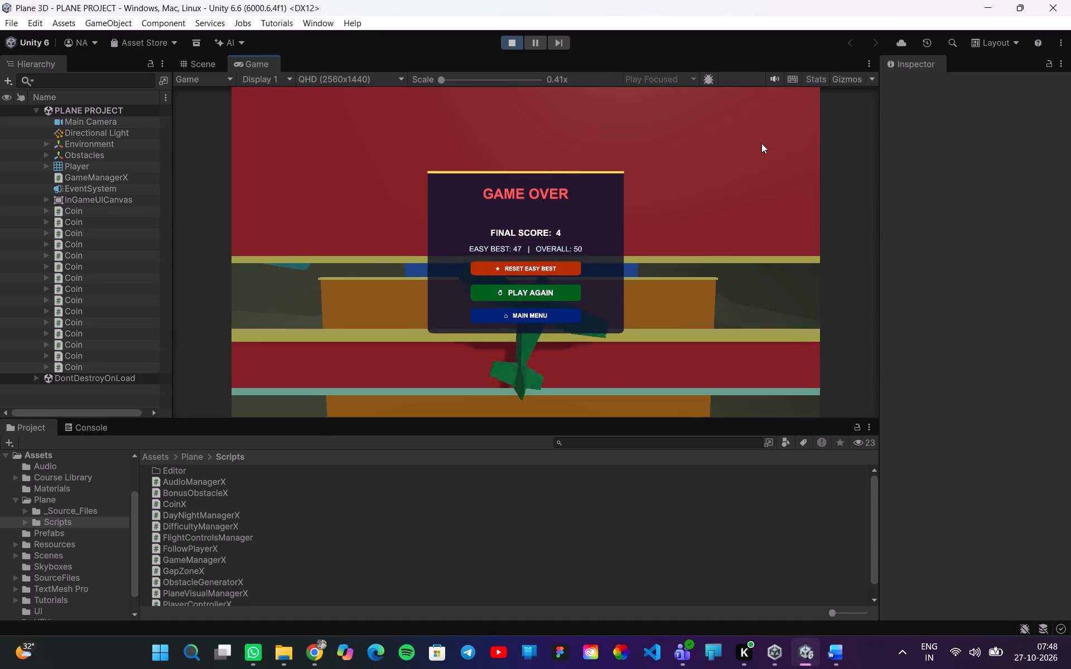
pyautogui.click(547, 289)
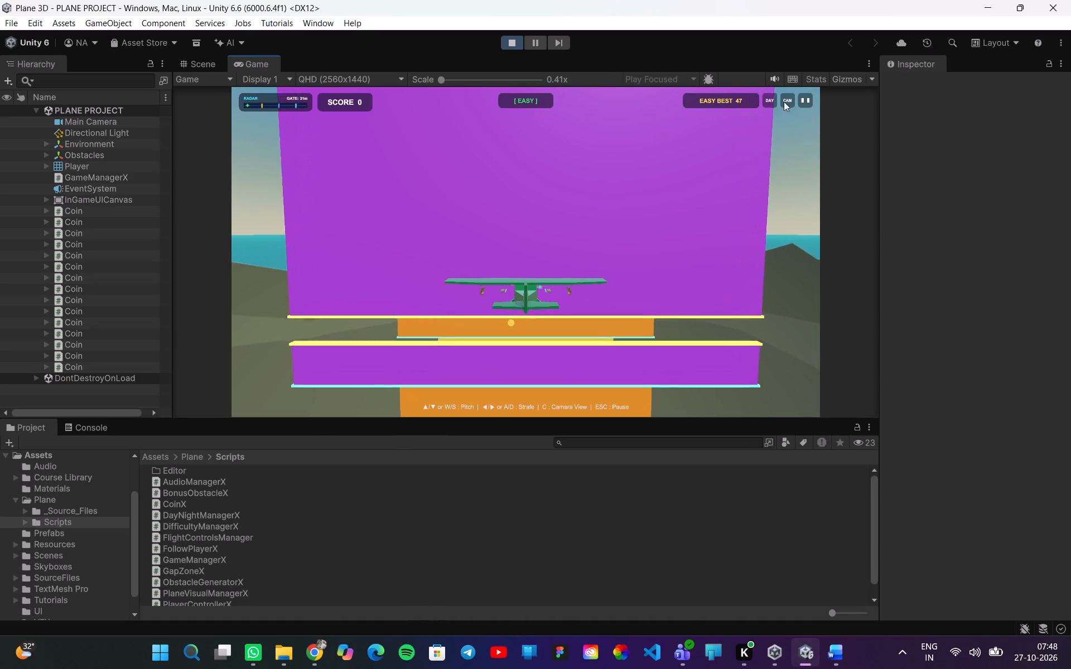
pyautogui.moveTo(790, 100); pyautogui.dragTo(770, 99)
pyautogui.click(770, 99)
pyautogui.press('Down')
pyautogui.press('Down')
pyautogui.press('Down')
pyautogui.press('Down')
pyautogui.press('Down')
pyautogui.press('Down')
pyautogui.press('Down')
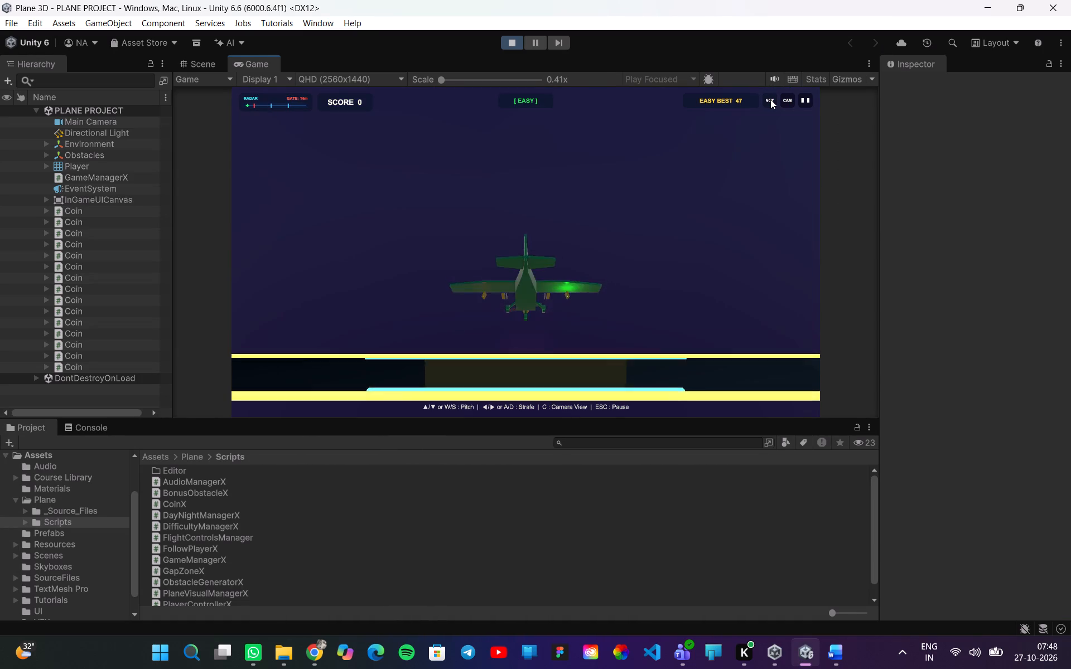
pyautogui.press('Down')
pyautogui.press('Up')
pyautogui.press('Up')
pyautogui.press('Up')
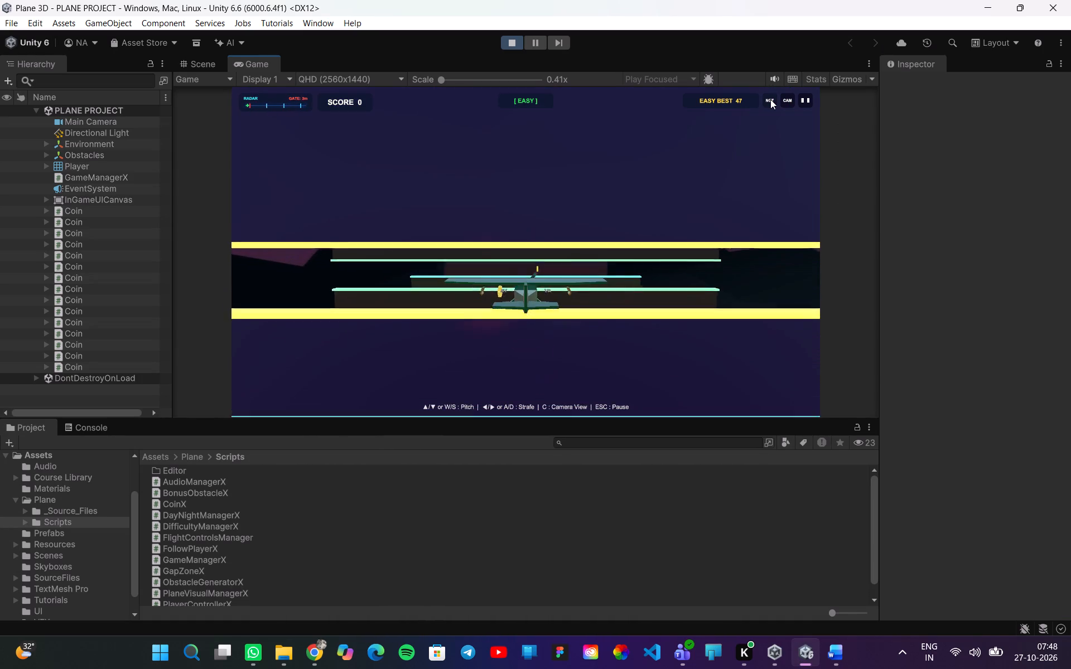
# Capture a screenshot of the whole night-mode gameplay view.
pyautogui.press('Print')
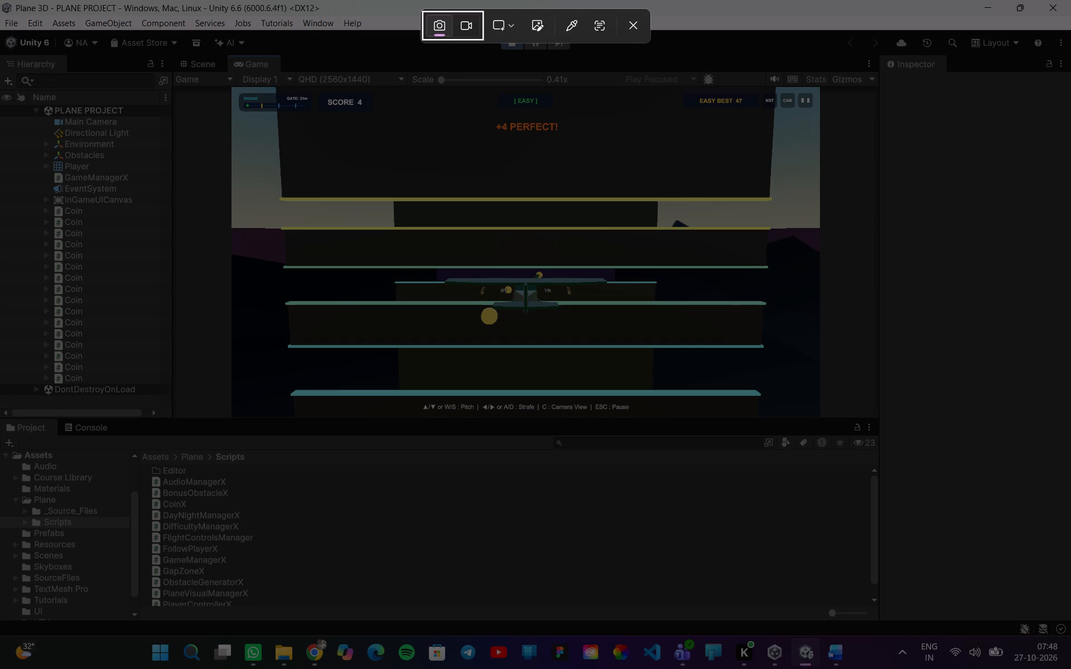
pyautogui.moveTo(229, 88); pyautogui.dragTo(539, 299)
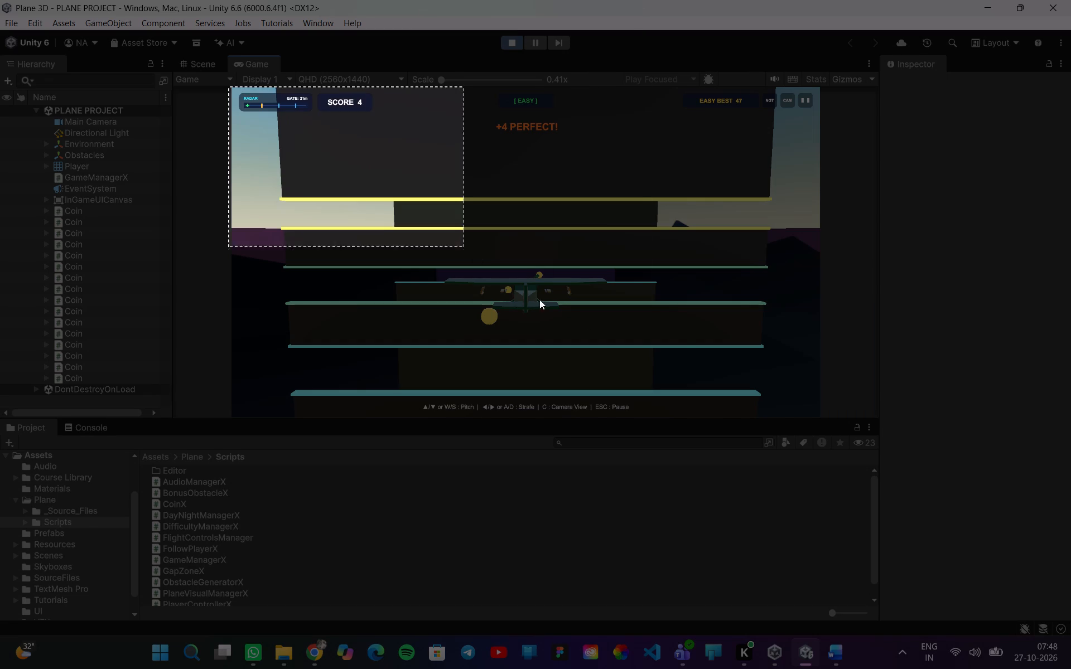
pyautogui.moveTo(539, 299); pyautogui.dragTo(872, 419)
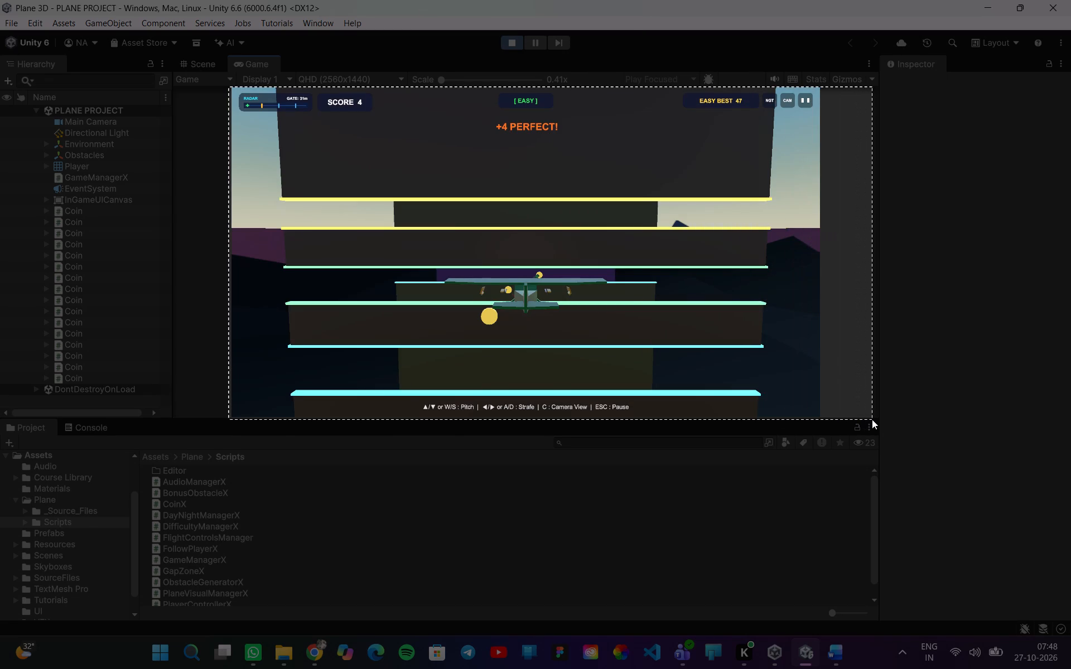
pyautogui.moveTo(872, 419); pyautogui.dragTo(825, 413)
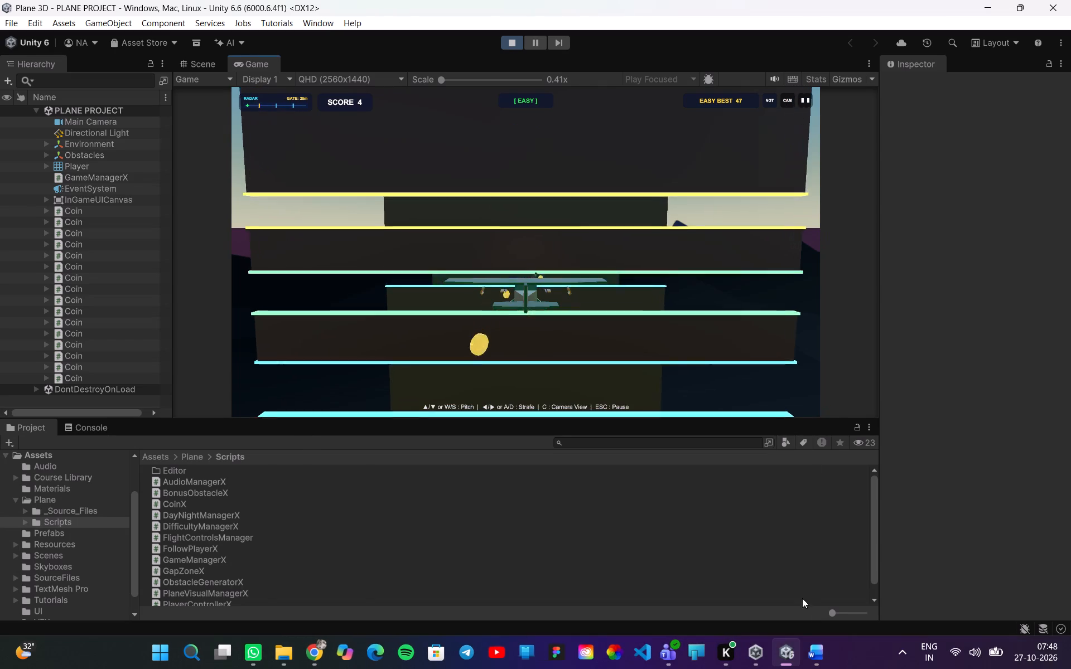
# Switch to Word and paste the night gameplay screenshot over the "Insert screenshot" placeholder beside the day picture in Figure 3.2.
pyautogui.click(845, 656)
pyautogui.click(991, 332)
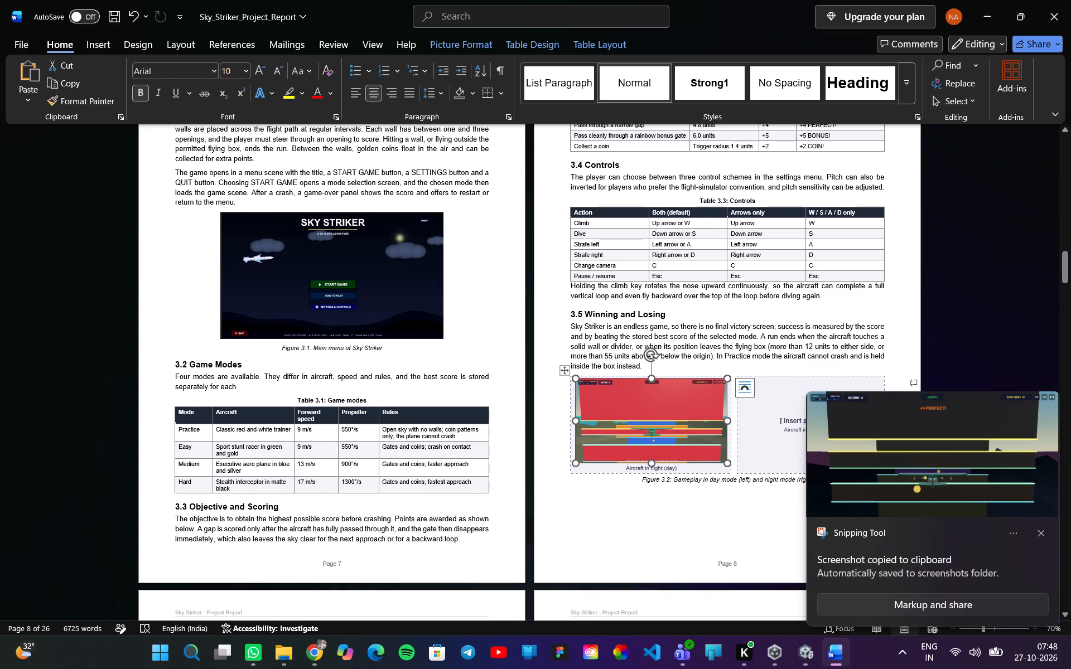
pyautogui.click(766, 404)
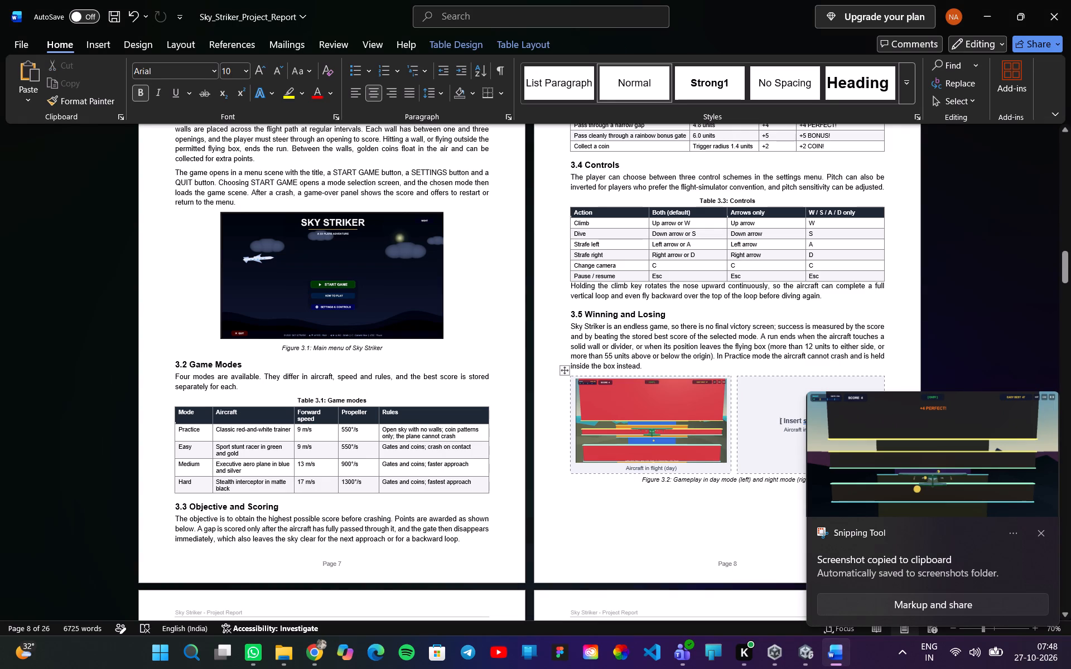
pyautogui.hotkey('ctrl', 'v')
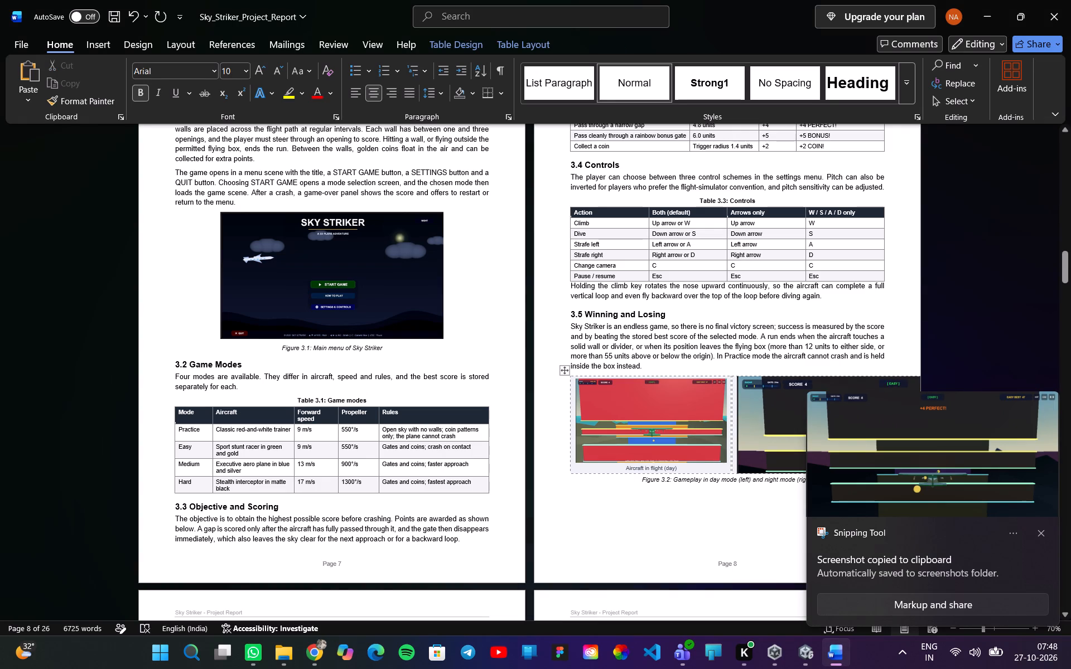
# Shrink the pasted night screenshot until it fits inside its Figure 3.2 table cell above the "Aircraft in flight (night)" caption.
pyautogui.scroll(-2, 767, 321)
pyautogui.click(846, 228)
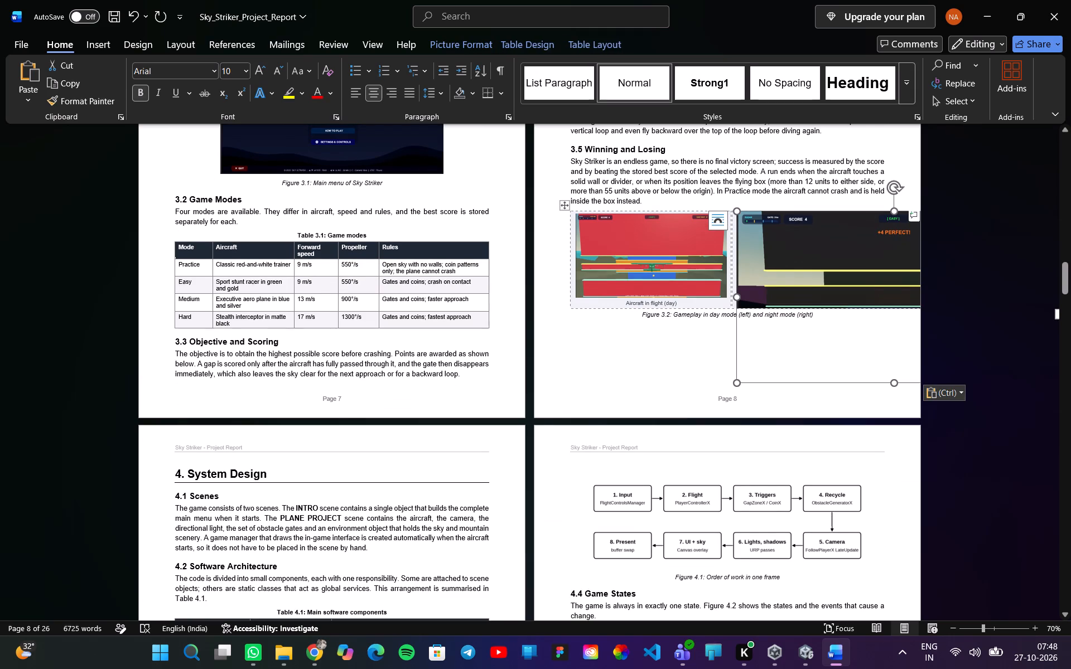
pyautogui.moveTo(732, 381); pyautogui.dragTo(793, 321)
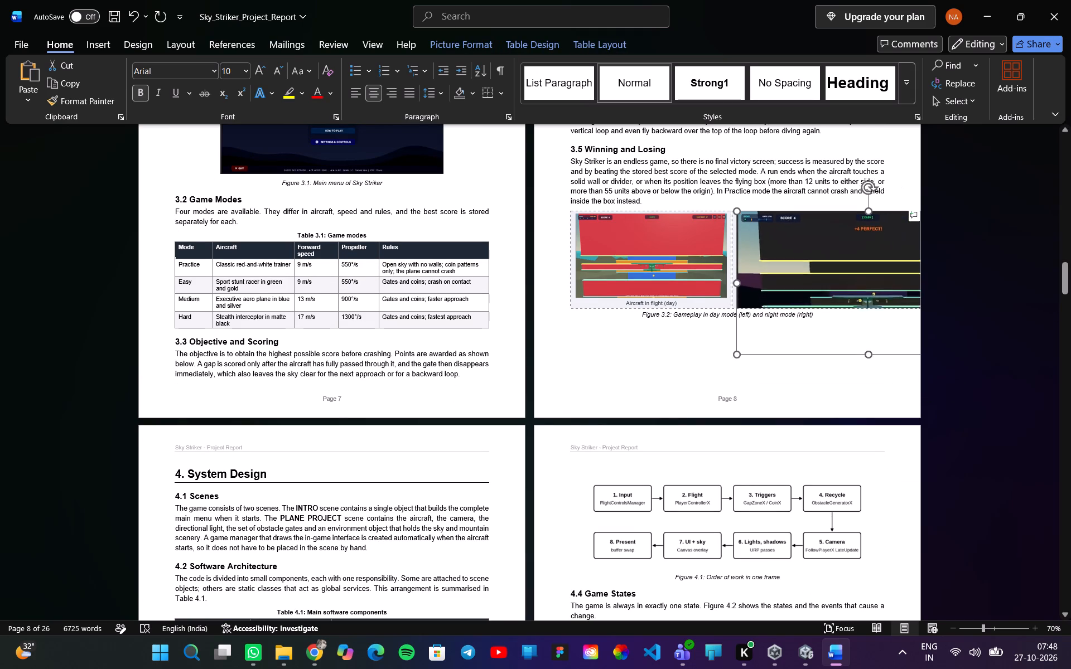
pyautogui.moveTo(793, 321); pyautogui.dragTo(893, 245)
pyautogui.click(705, 231)
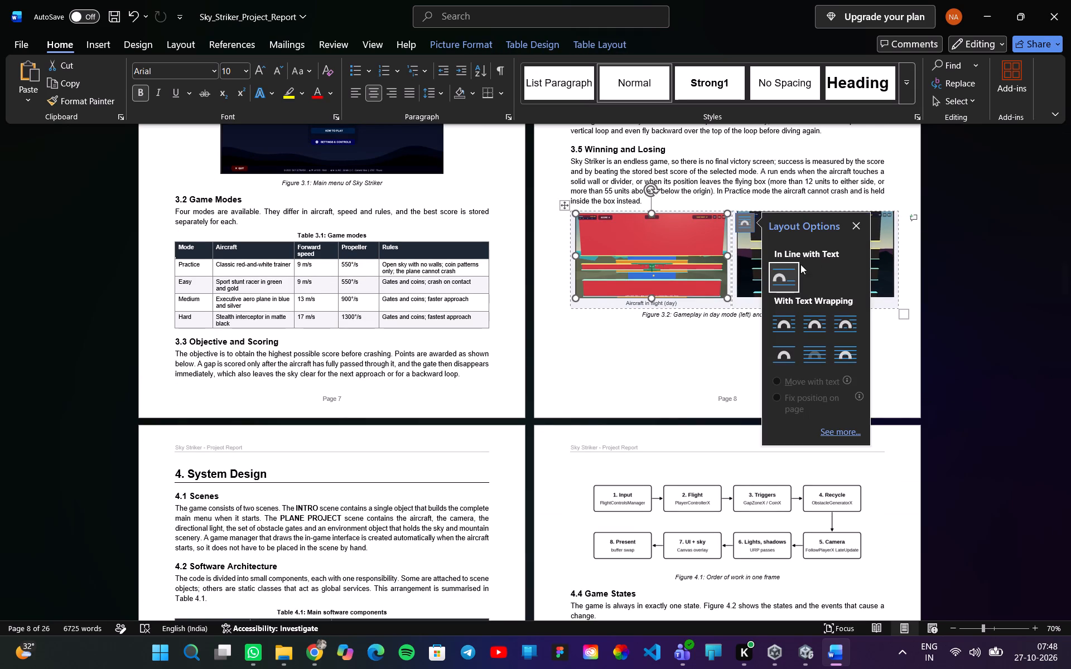
pyautogui.click(752, 270)
pyautogui.moveTo(737, 298); pyautogui.dragTo(752, 289)
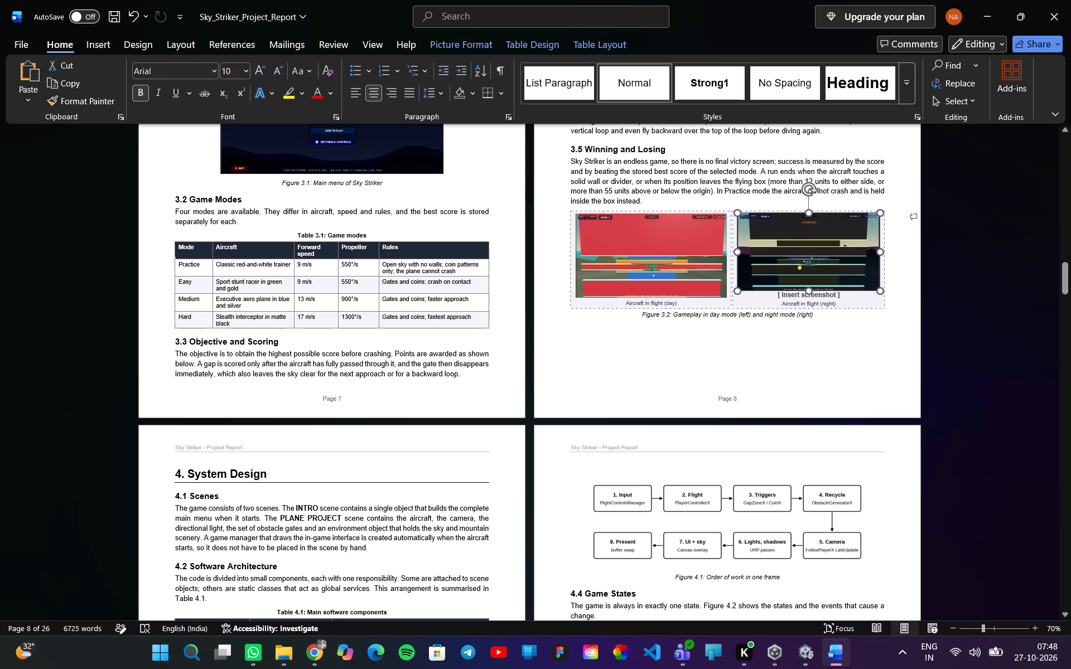
# Make the day screenshot in Figure 3.2 slightly smaller and the night screenshot slightly larger to even out their sizes.
pyautogui.click(652, 261)
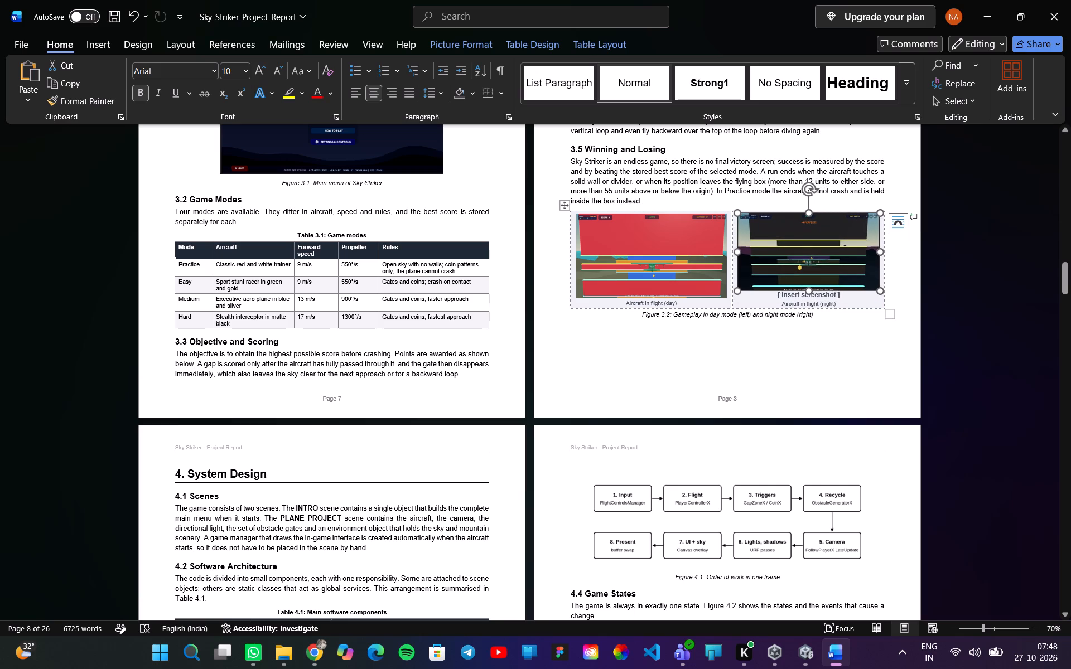
pyautogui.keyDown('ctrl'); pyautogui.click(807, 249); pyautogui.keyUp('ctrl')
pyautogui.click(701, 255)
pyautogui.click(865, 249)
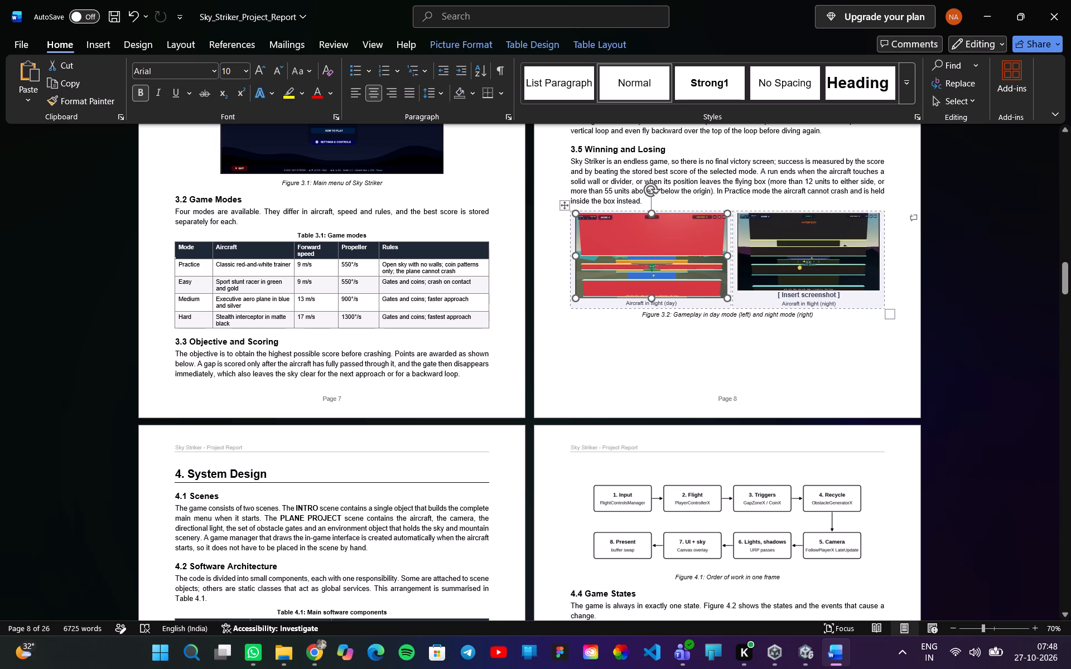
pyautogui.keyDown('shift'); pyautogui.click(668, 271); pyautogui.keyUp('shift')
pyautogui.keyDown('shift'); pyautogui.click(668, 271); pyautogui.keyUp('shift')
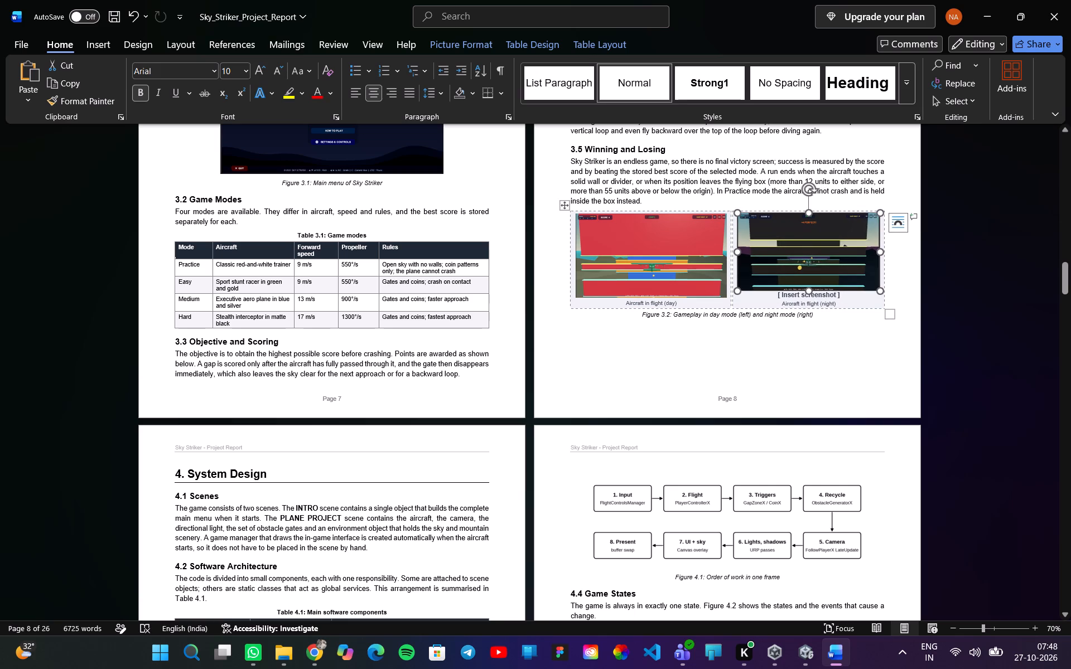
pyautogui.keyDown('ctrl'); pyautogui.click(668, 271); pyautogui.keyUp('ctrl')
pyautogui.click(668, 271)
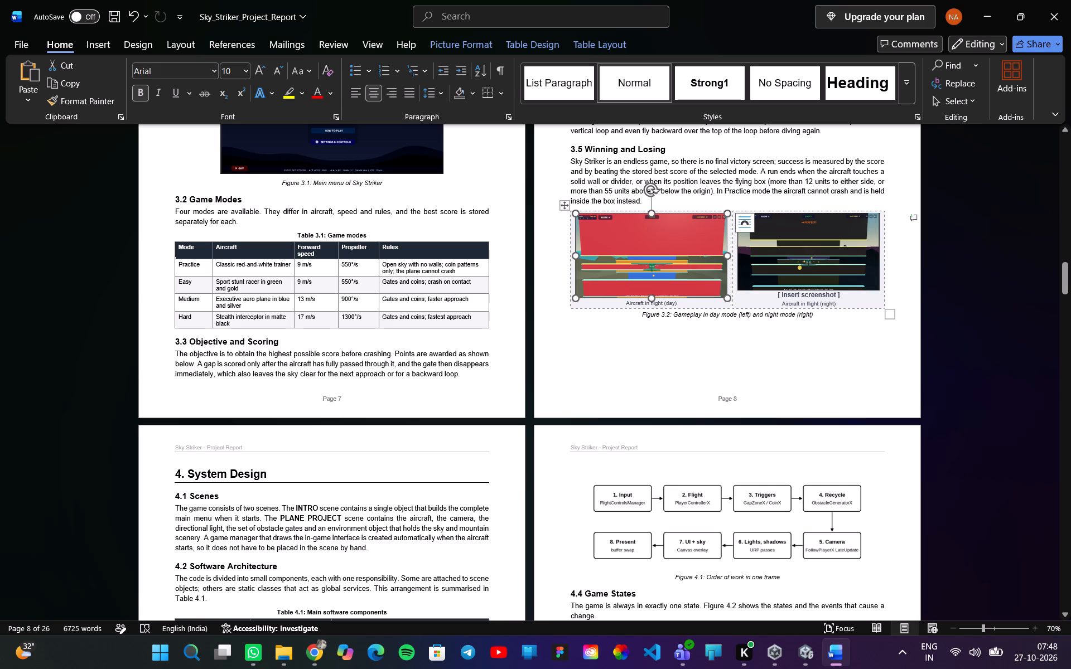
pyautogui.moveTo(729, 298); pyautogui.dragTo(720, 293)
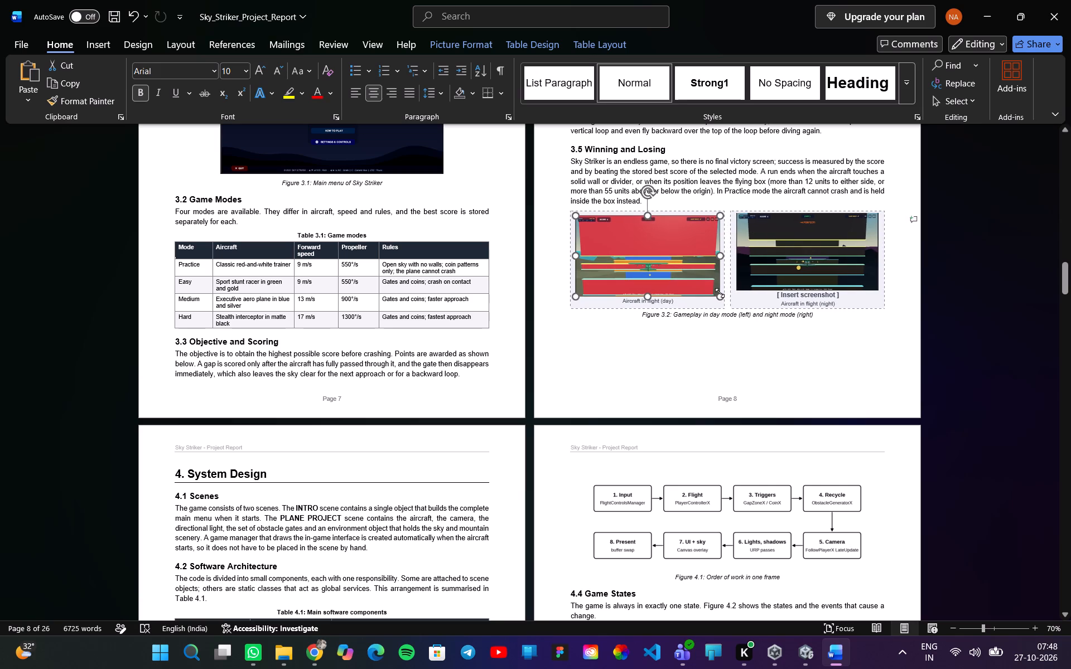
pyautogui.click(808, 255)
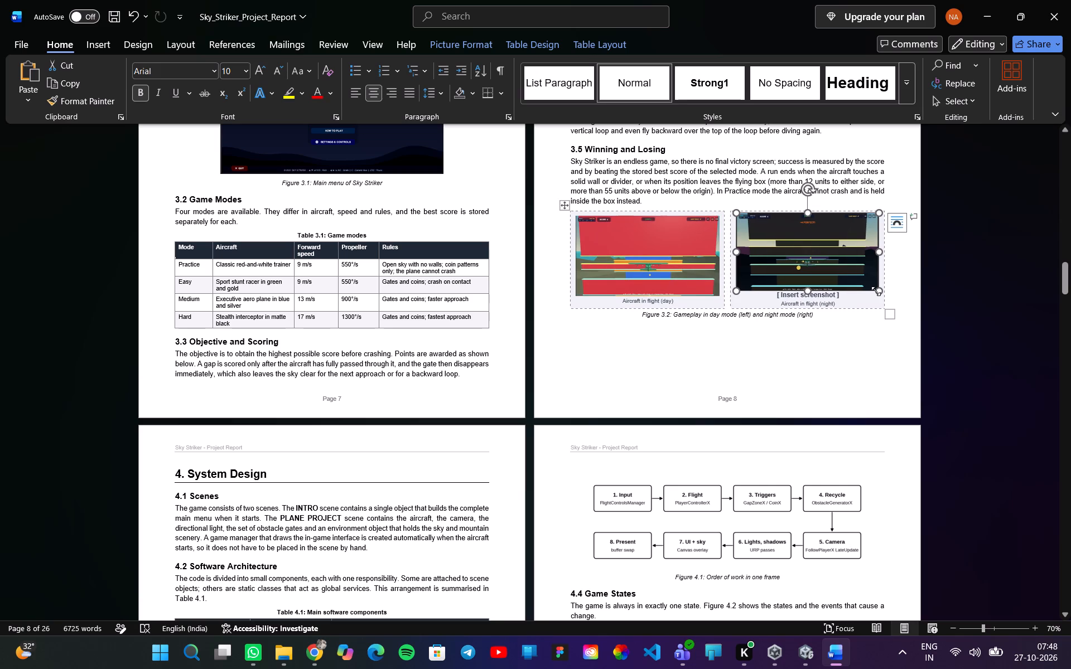
pyautogui.moveTo(876, 291); pyautogui.dragTo(881, 295)
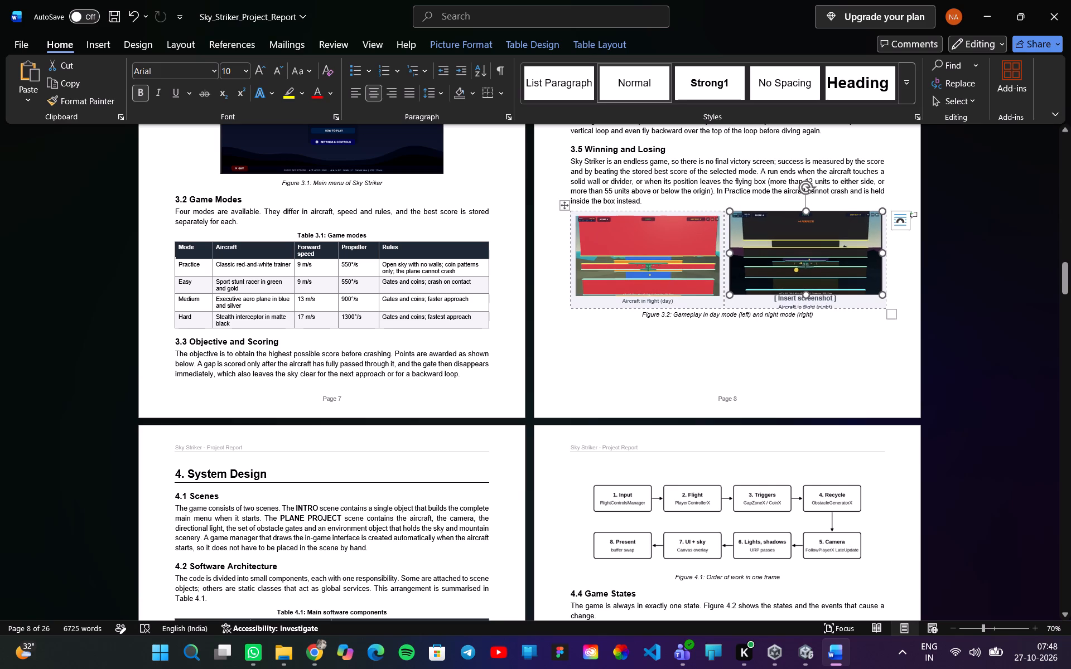
pyautogui.click(699, 263)
pyautogui.keyDown('ctrl'); pyautogui.click(785, 254); pyautogui.keyUp('ctrl')
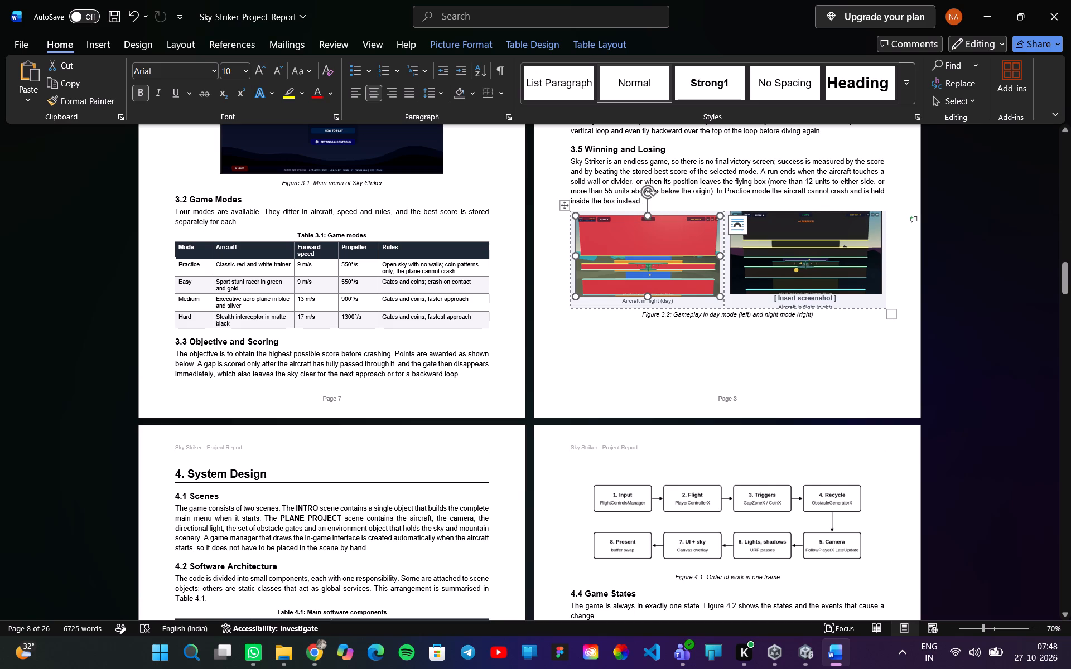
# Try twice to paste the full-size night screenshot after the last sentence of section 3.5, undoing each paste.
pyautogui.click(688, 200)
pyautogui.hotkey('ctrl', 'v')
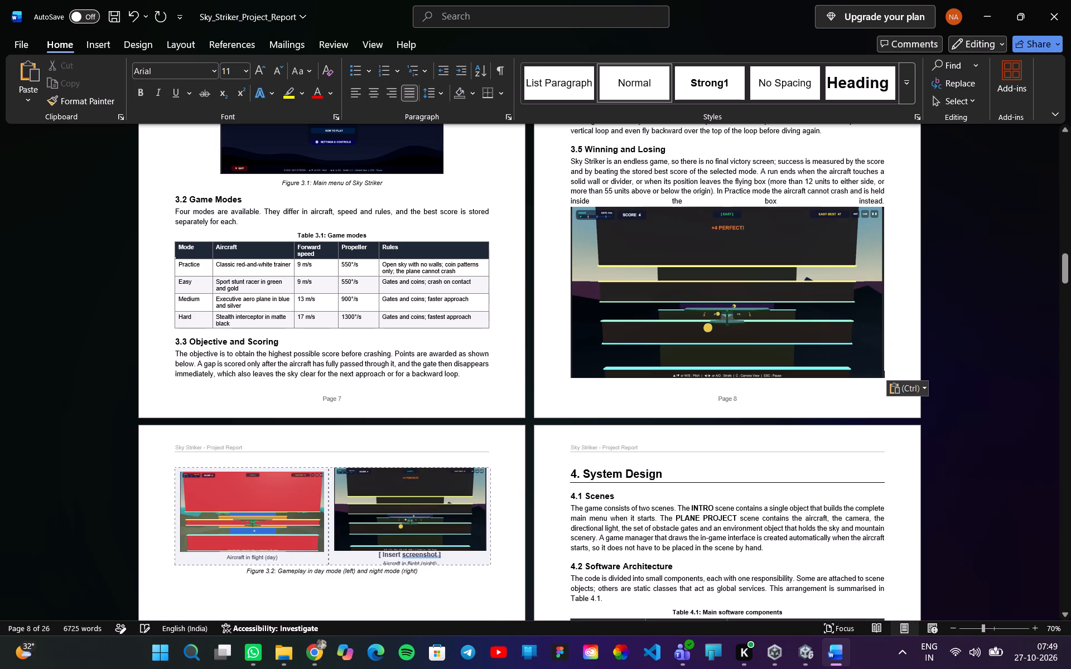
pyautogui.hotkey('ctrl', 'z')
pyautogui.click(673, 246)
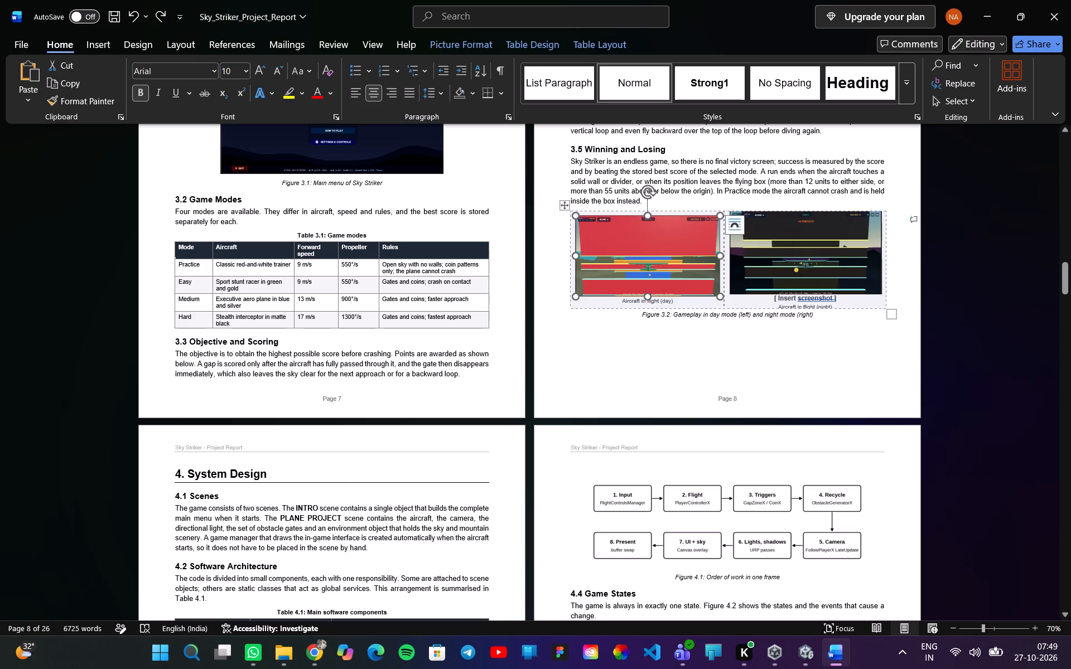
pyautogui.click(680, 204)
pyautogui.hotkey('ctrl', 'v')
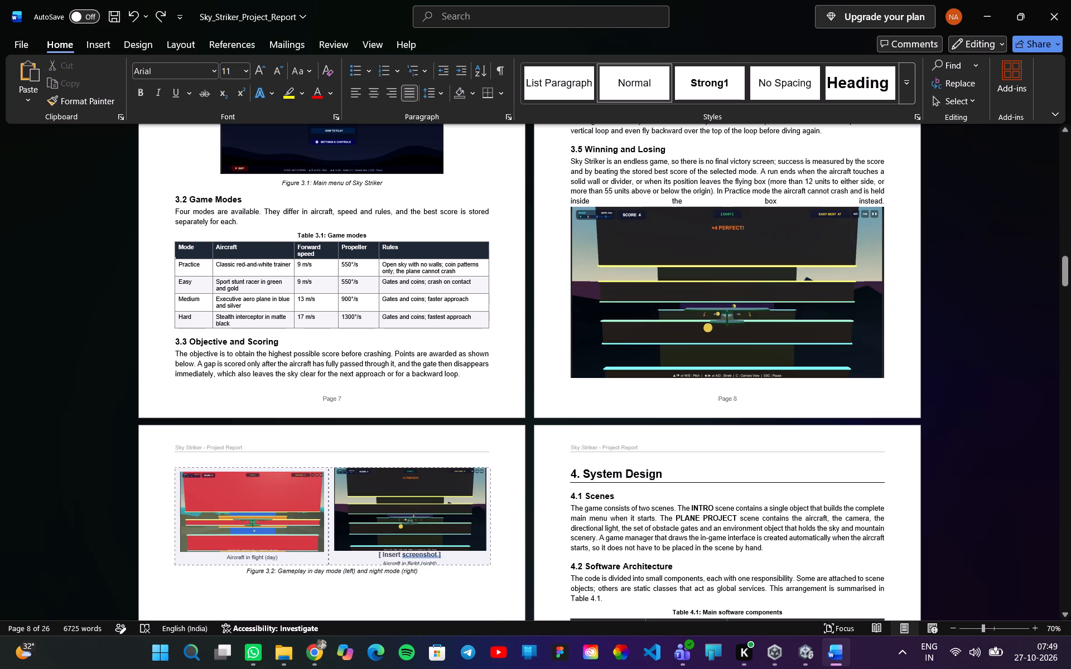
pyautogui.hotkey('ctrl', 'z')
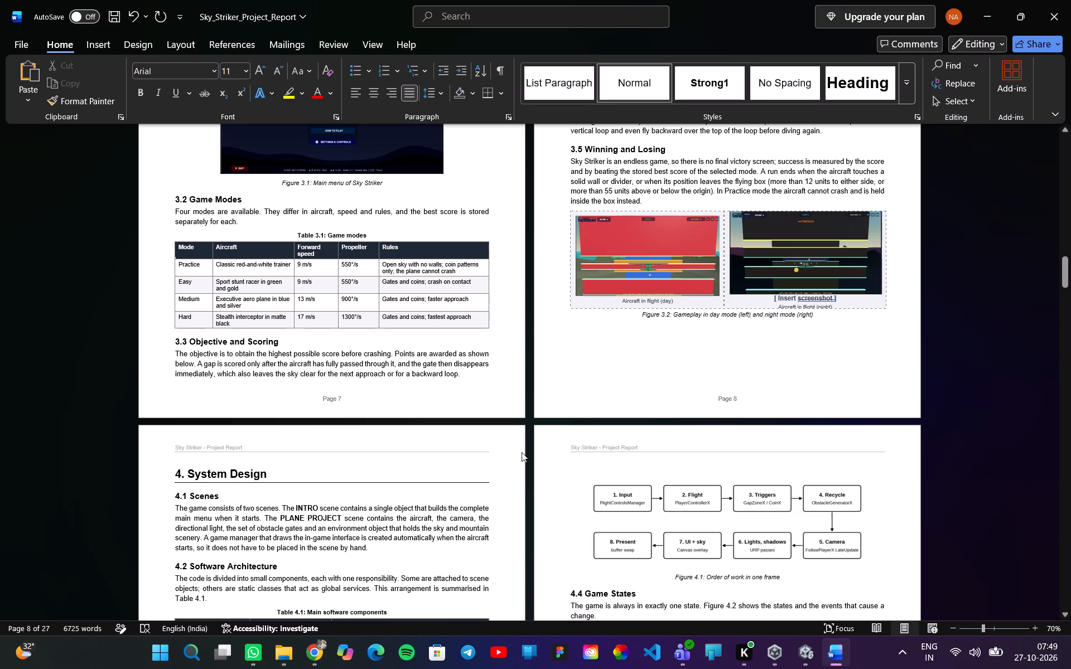
# Copy the day screenshot from the Figure 3.2 table and paste it after the last sentence of section 3.5.
pyautogui.click(682, 268)
pyautogui.rightClick(682, 268)
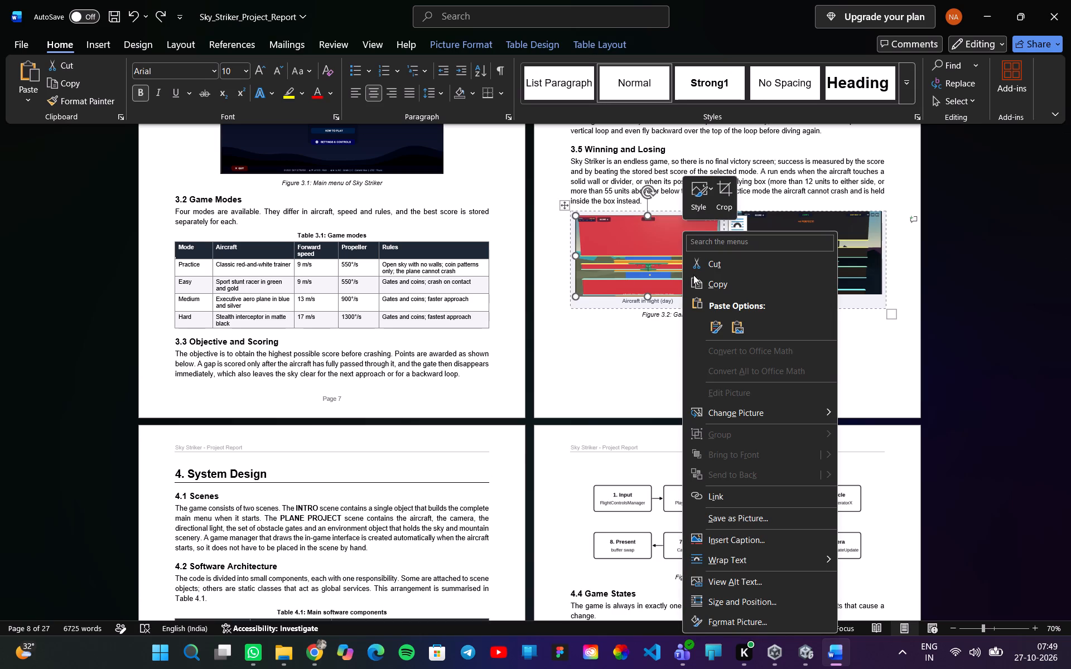
pyautogui.click(709, 282)
pyautogui.click(661, 197)
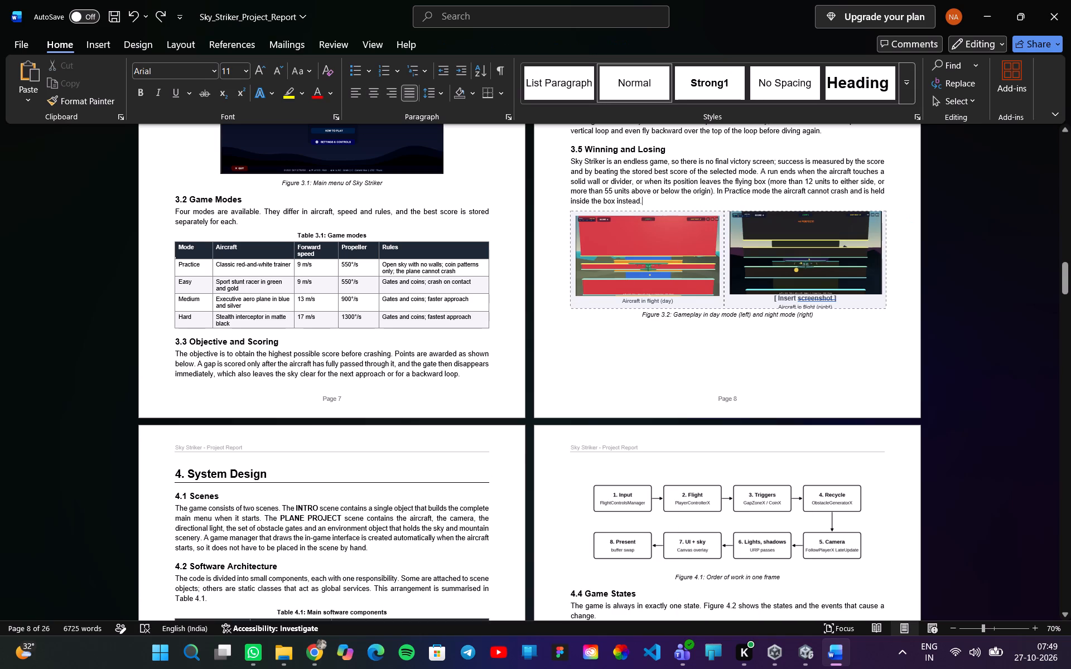
pyautogui.hotkey('ctrl', 'v')
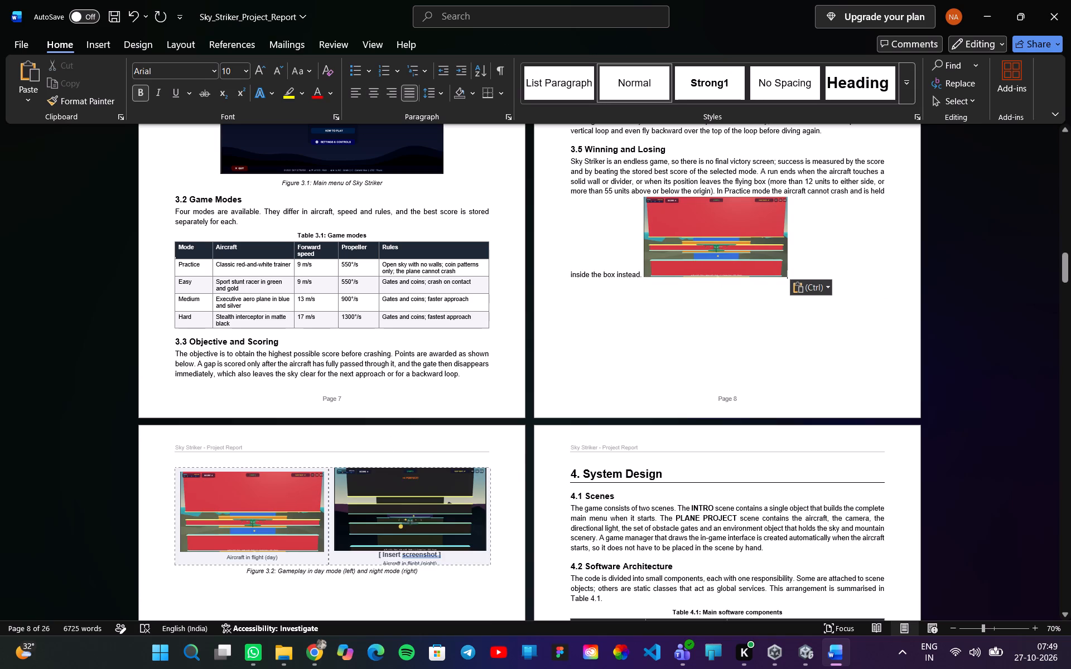
# Copy the night screenshot from the Figure 3.2 table and paste it directly after the pasted day screenshot in section 3.5.
pyautogui.click(386, 524)
pyautogui.hotkey('ctrl', 'c')
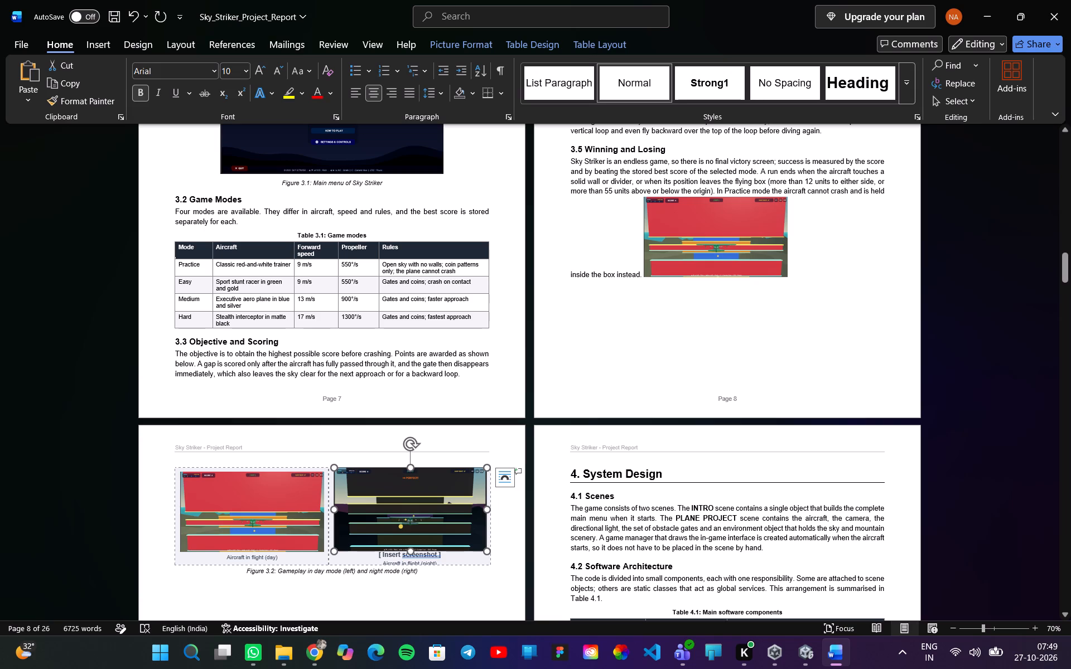
pyautogui.click(821, 240)
pyautogui.hotkey('ctrl', 'v')
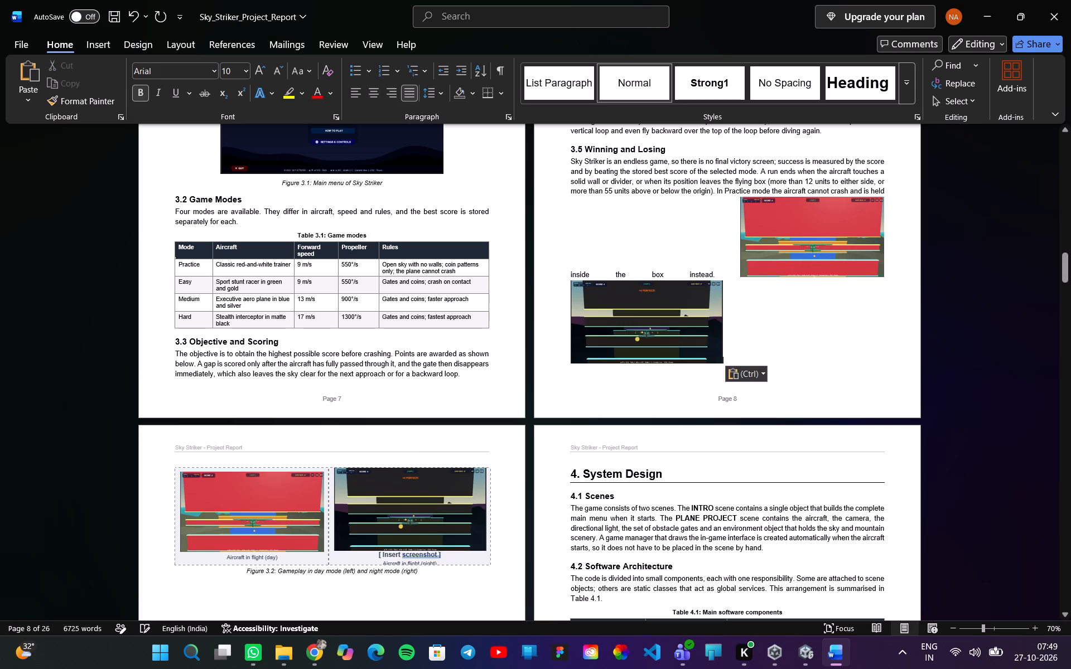
# Cut the two pasted screenshots from the end of section 3.5's last sentence and paste them side by side on a new line below it.
pyautogui.scroll(-2, 499, 392)
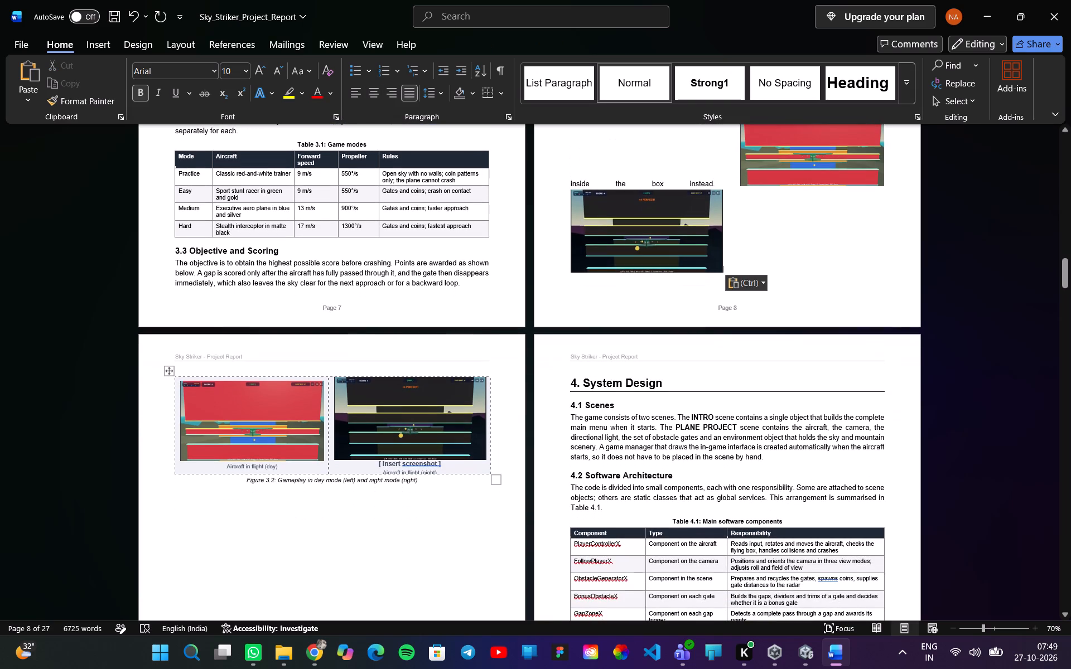
pyautogui.click(665, 202)
pyautogui.click(802, 154)
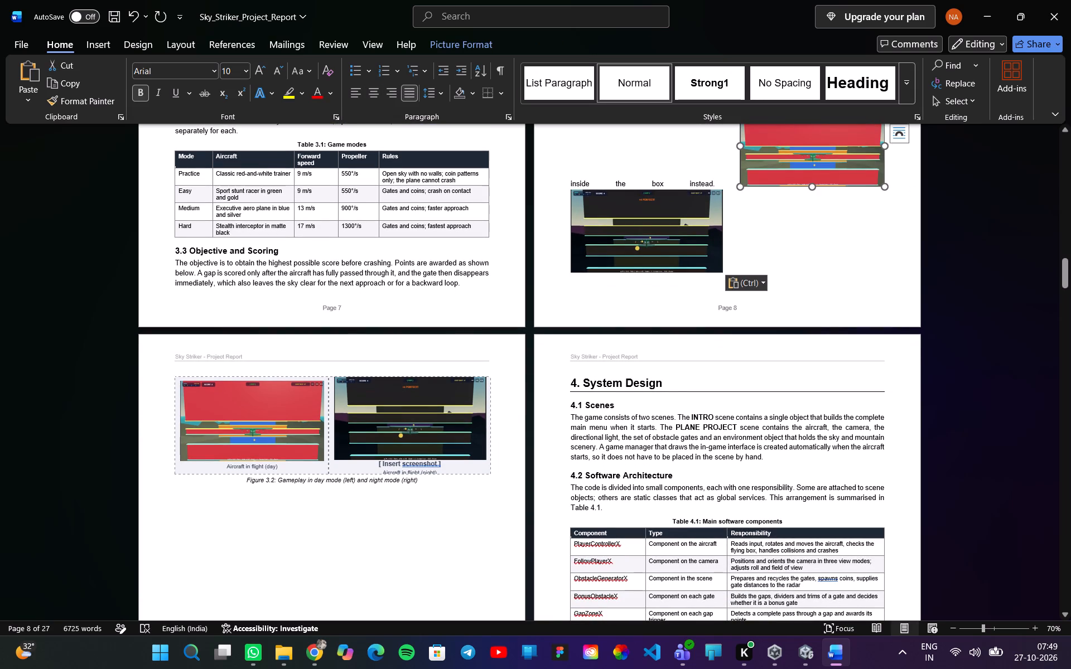
pyautogui.keyDown('ctrl'); pyautogui.click(650, 248); pyautogui.keyUp('ctrl')
pyautogui.keyDown('ctrl'); pyautogui.click(650, 221); pyautogui.keyUp('ctrl')
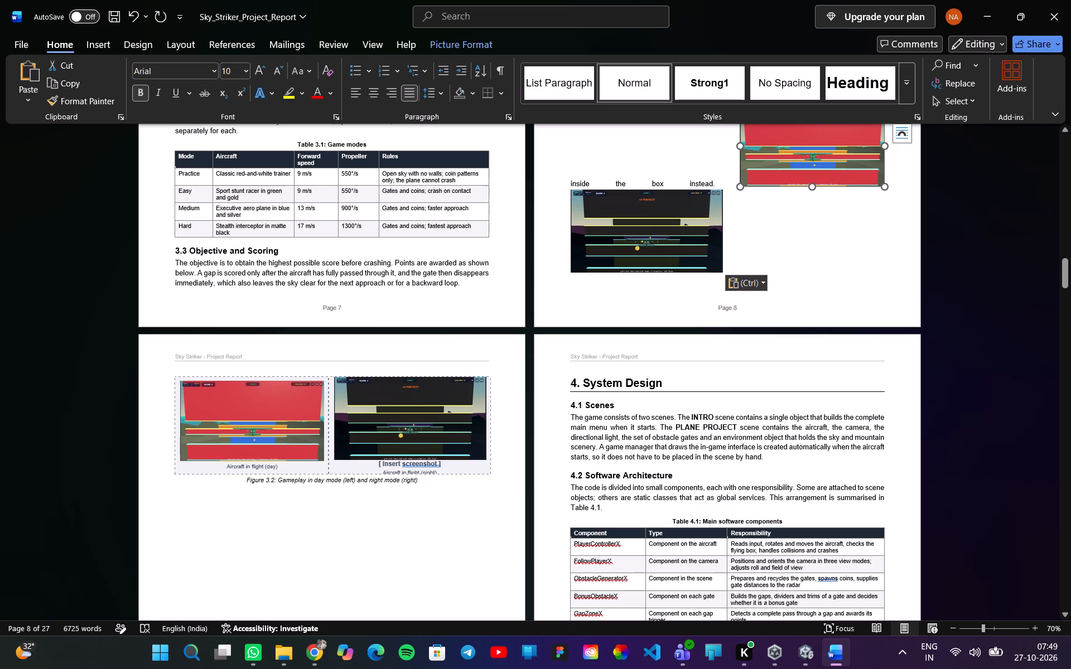
pyautogui.click(650, 221)
pyautogui.click(650, 221)
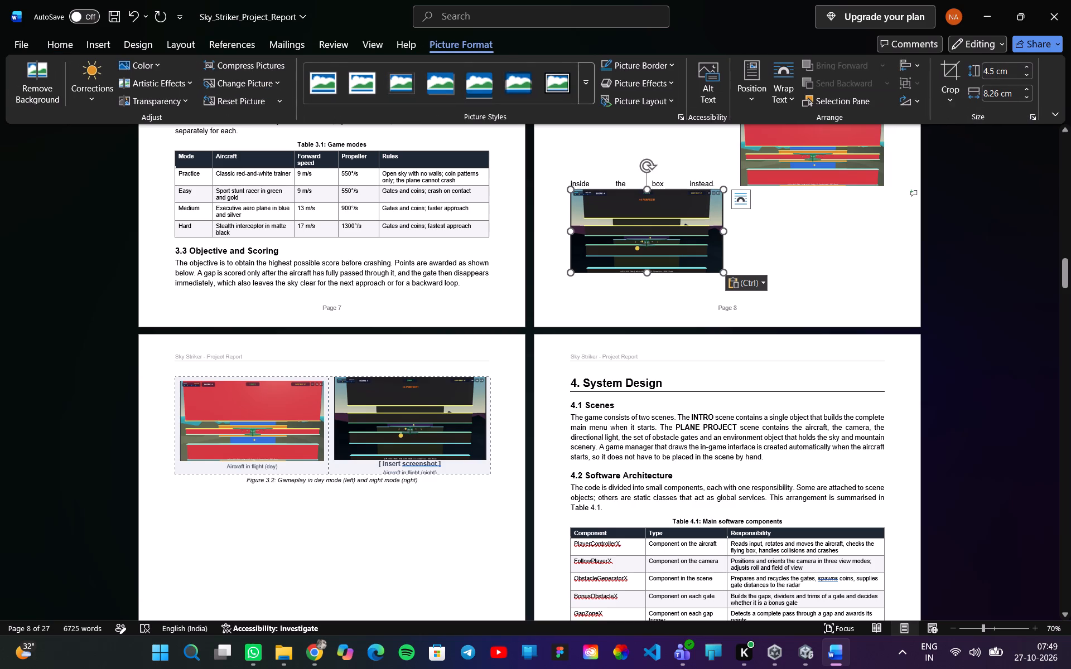
pyautogui.keyDown('shift'); pyautogui.click(838, 144); pyautogui.keyUp('shift')
pyautogui.click(856, 203)
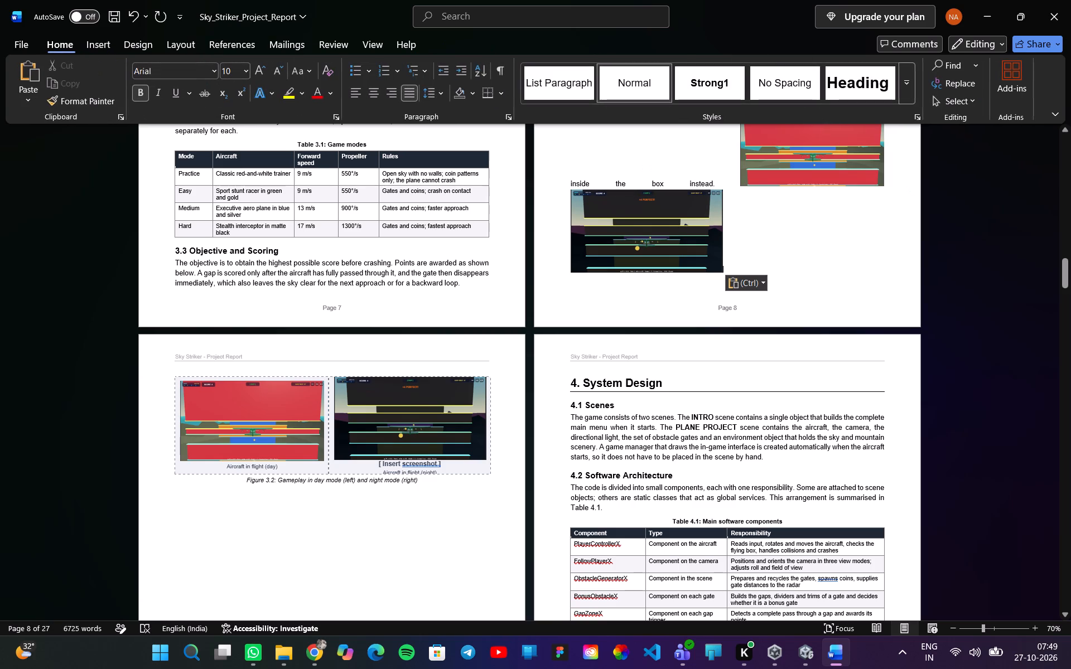
pyautogui.moveTo(909, 241); pyautogui.dragTo(693, 181)
pyautogui.click(833, 252)
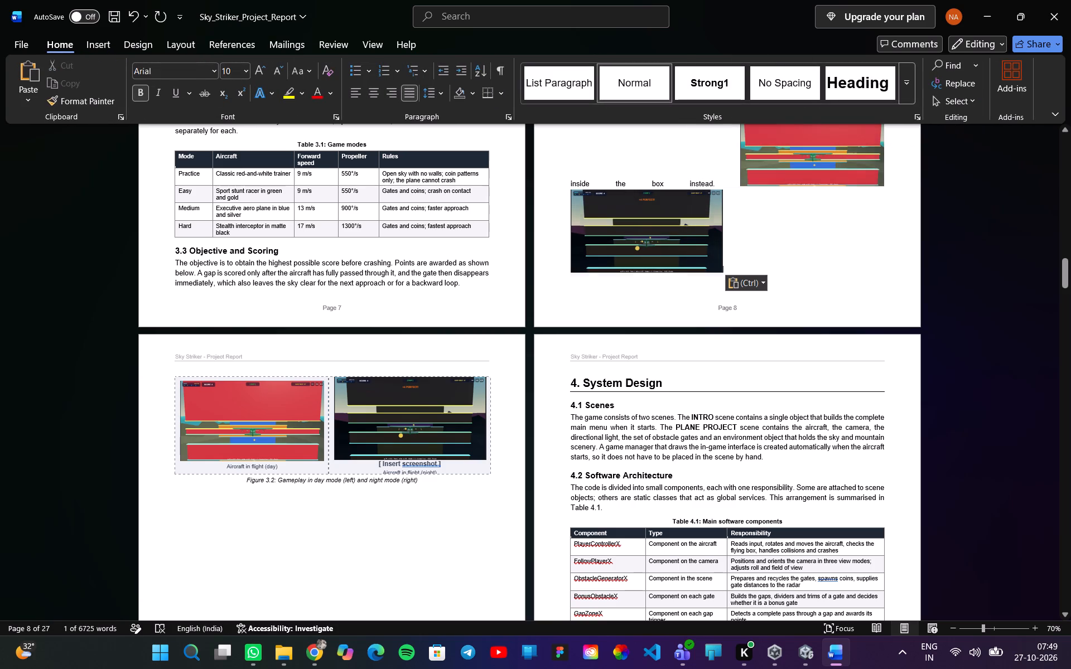
pyautogui.moveTo(773, 243); pyautogui.dragTo(734, 179)
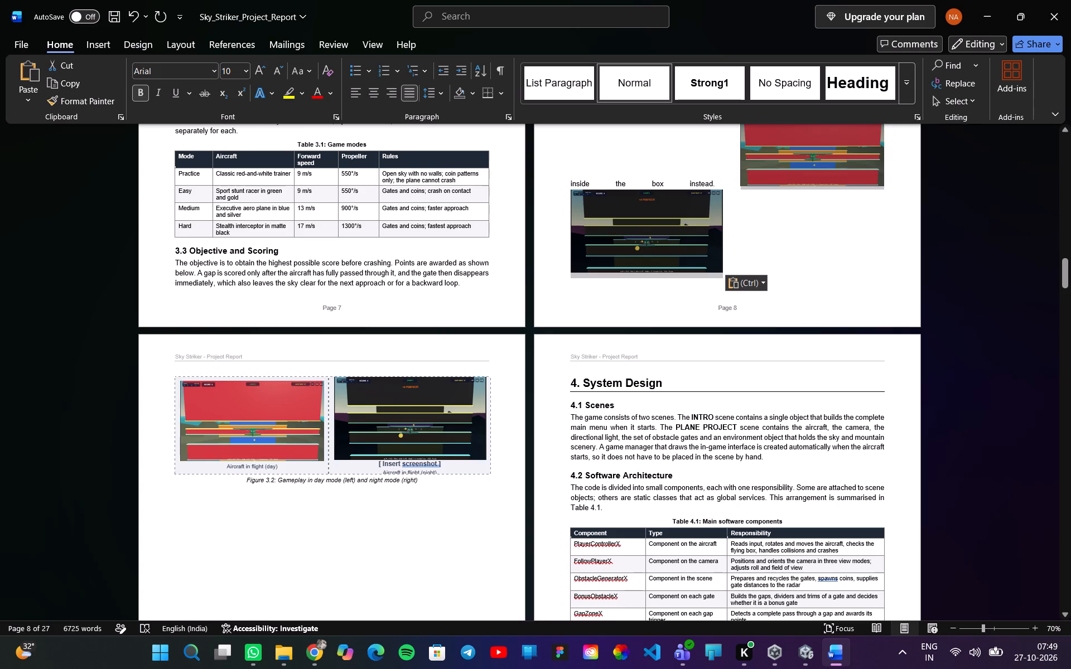
pyautogui.hotkey('ctrl', 'x')
pyautogui.scroll(4, 734, 179)
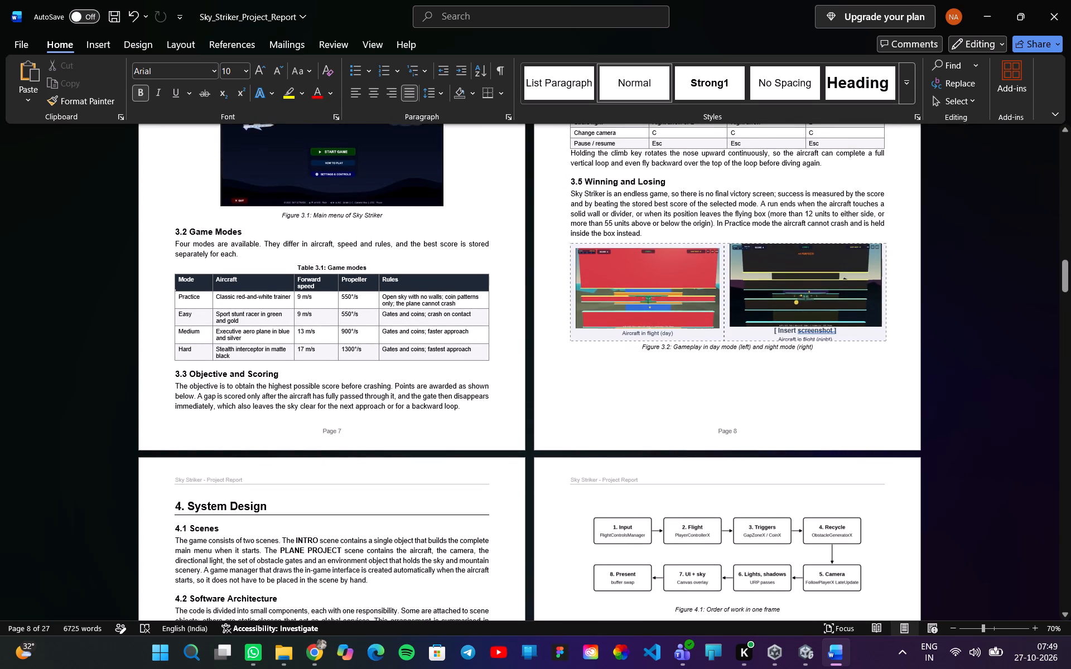
pyautogui.press('Return')
pyautogui.hotkey('ctrl', 'v')
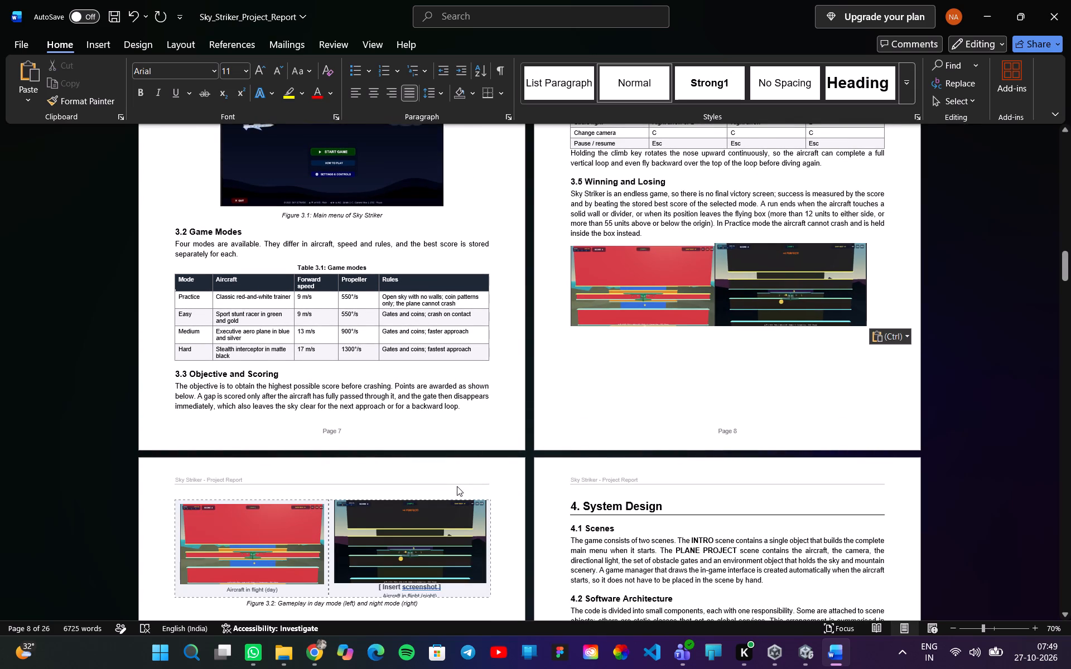
# Centre the line holding the day and night screenshots below the section 3.5 paragraph.
pyautogui.scroll(-1, 457, 486)
pyautogui.click(778, 227)
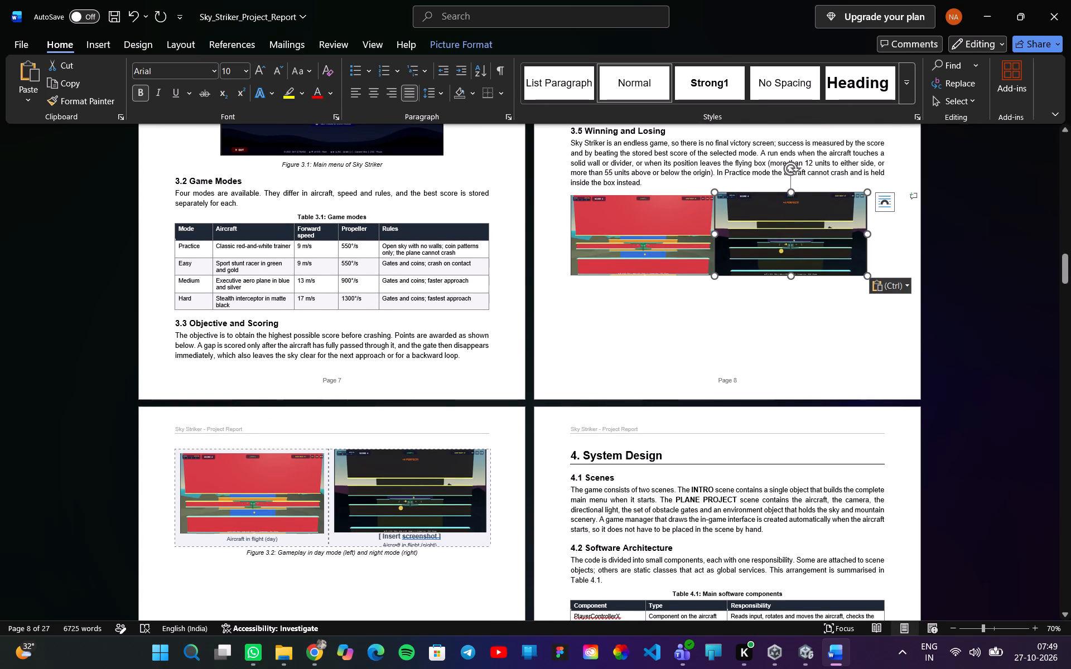
pyautogui.click(658, 225)
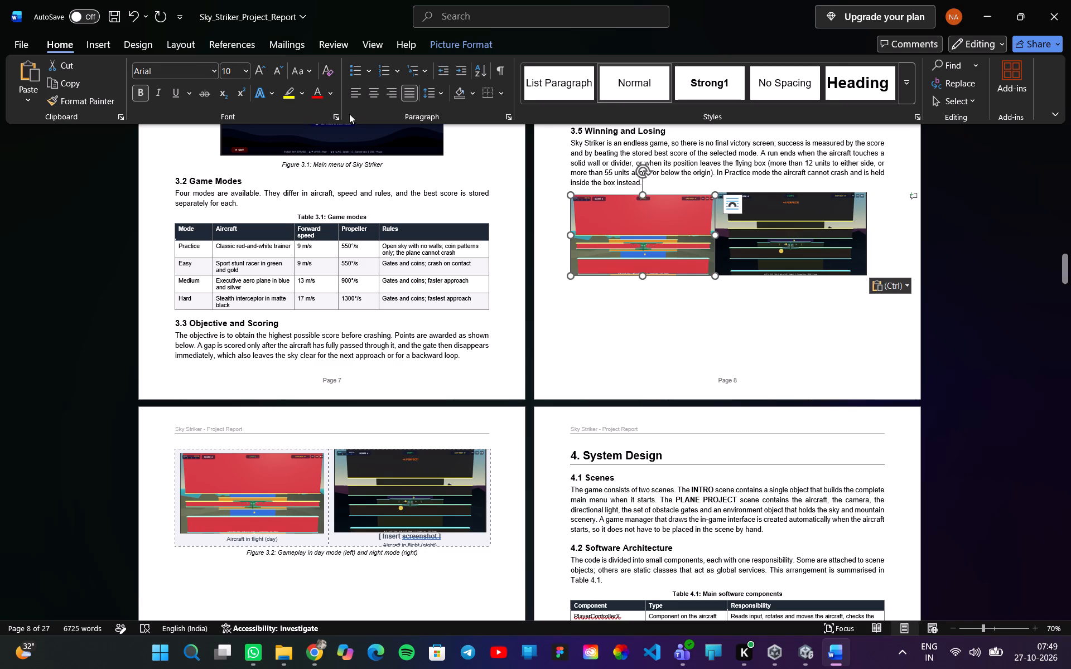
pyautogui.click(374, 94)
pyautogui.click(834, 255)
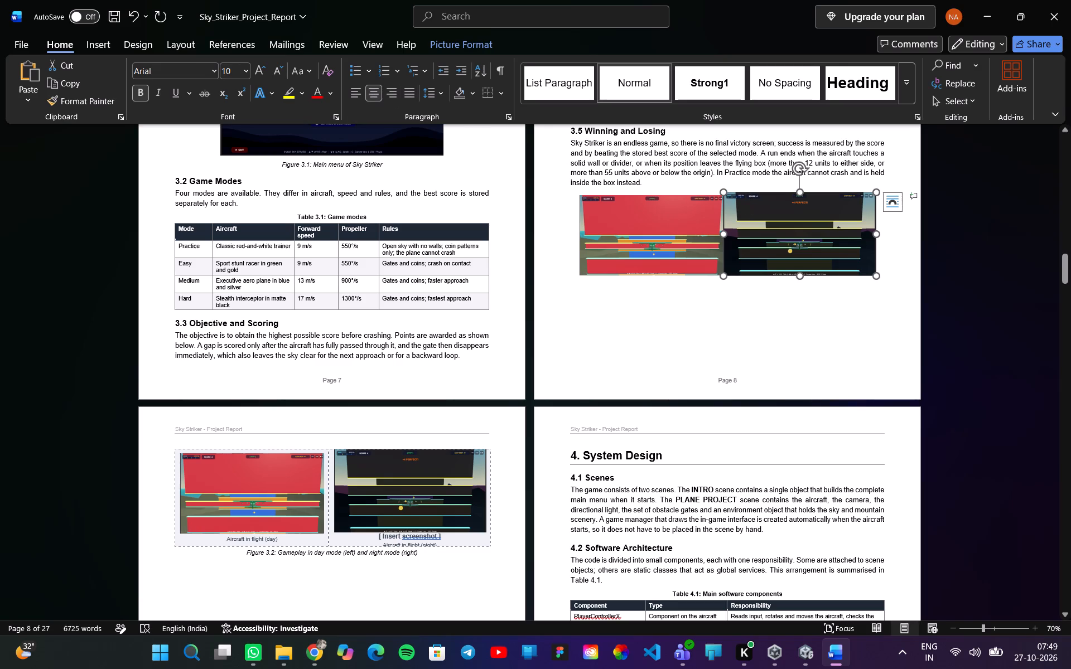
# Insert three spaces between the day and night screenshots in section 3.5 to separate them.
pyautogui.click(697, 185)
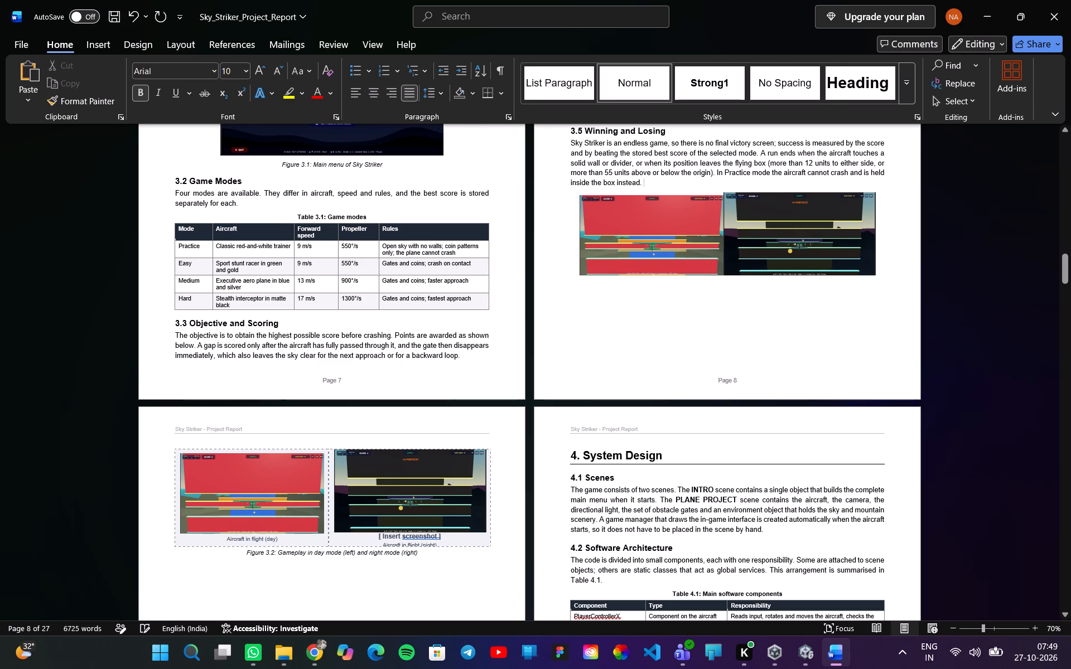
pyautogui.press('Down')
pyautogui.press('Right')
pyautogui.press('space')
pyautogui.press('space')
pyautogui.press('space')
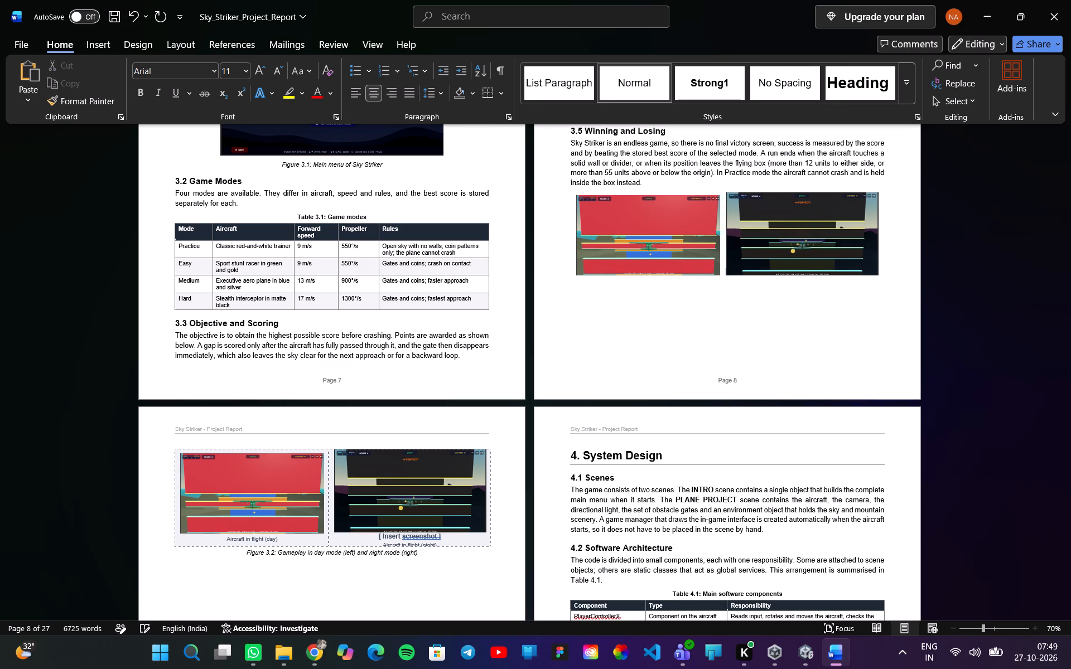
# Start a new line below the two screenshots, try pasting the table's whole day cell there, and undo the paste.
pyautogui.tripleClick(250, 542)
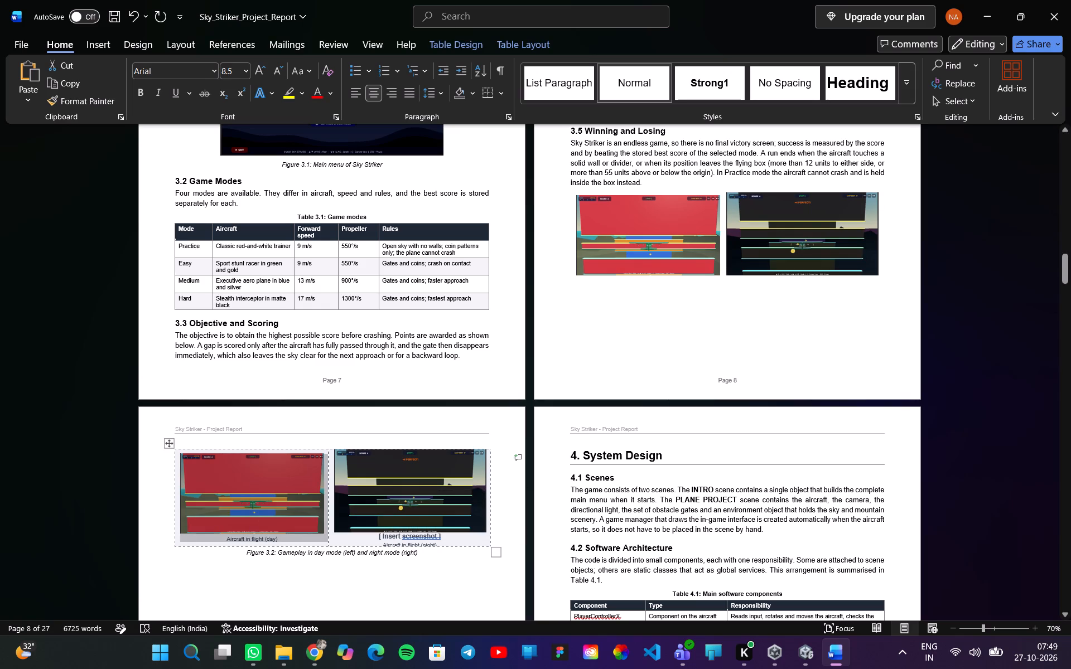
pyautogui.hotkey('ctrl', 'c')
pyautogui.click(896, 267)
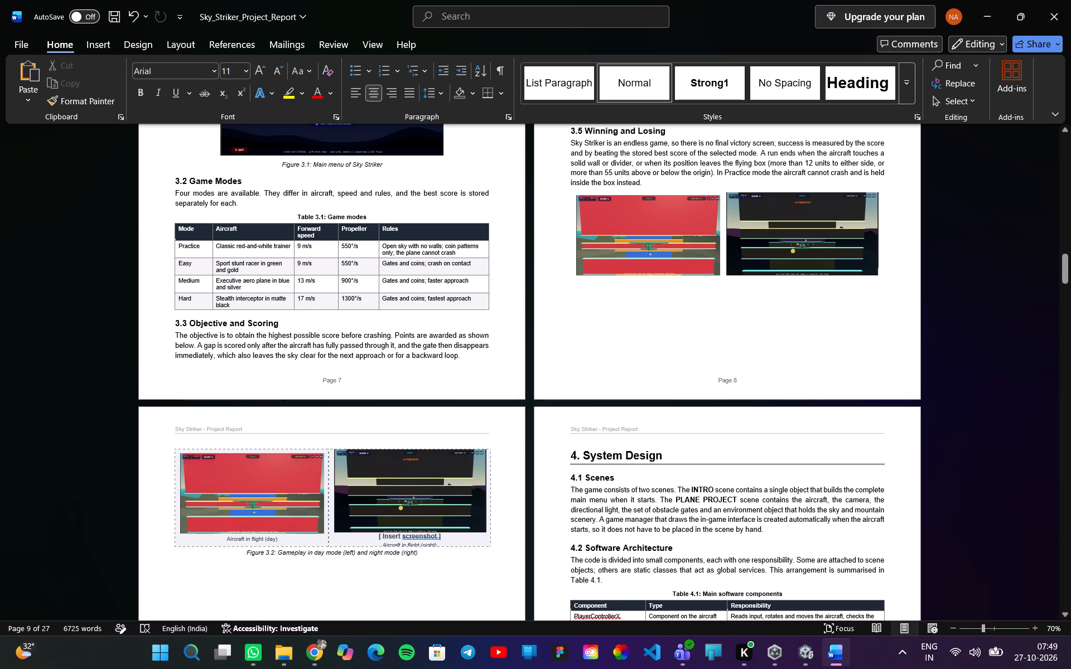
pyautogui.press('Return')
pyautogui.hotkey('ctrl', 'v')
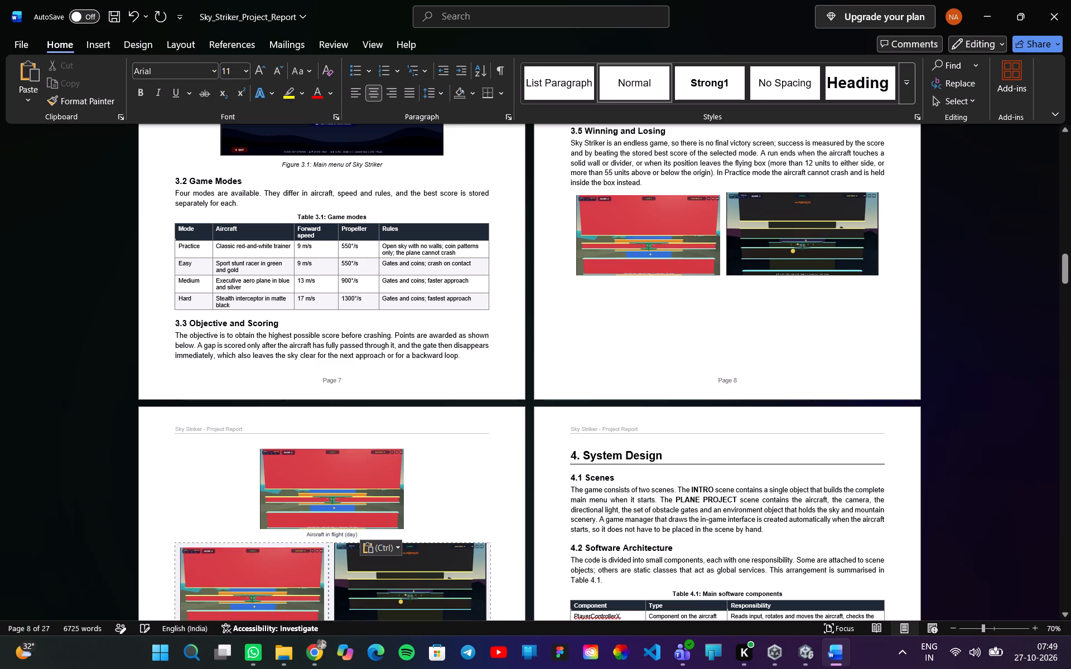
pyautogui.hotkey('ctrl', 'z')
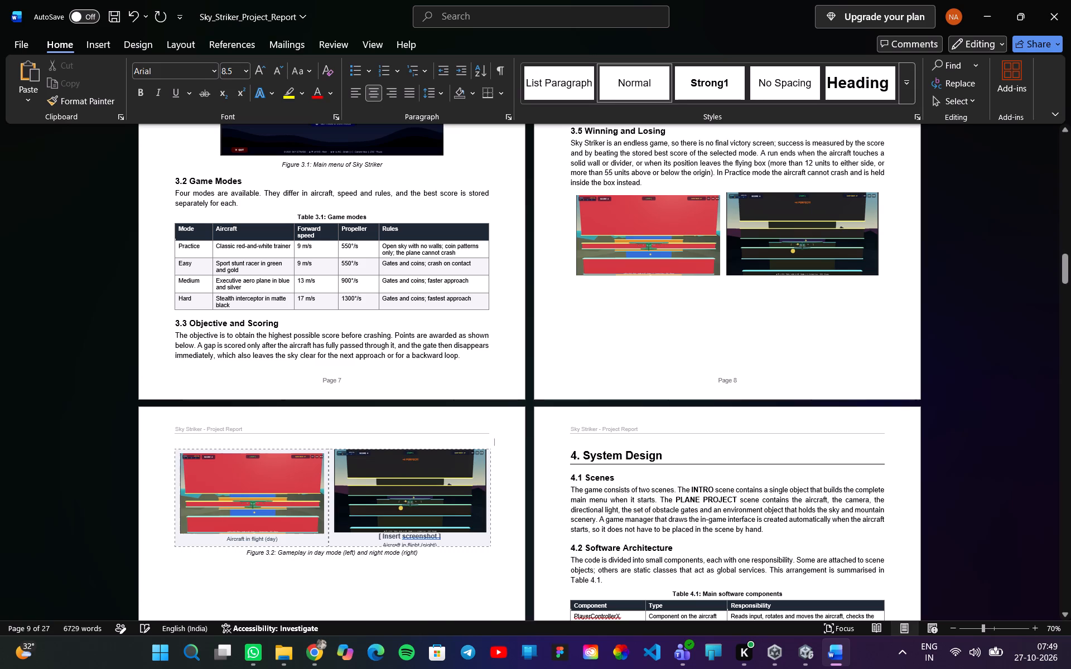
# Copy only the caption text "Aircraft in flight (day)" from the table and paste it on the line below the section 3.5 screenshots.
pyautogui.click(248, 540)
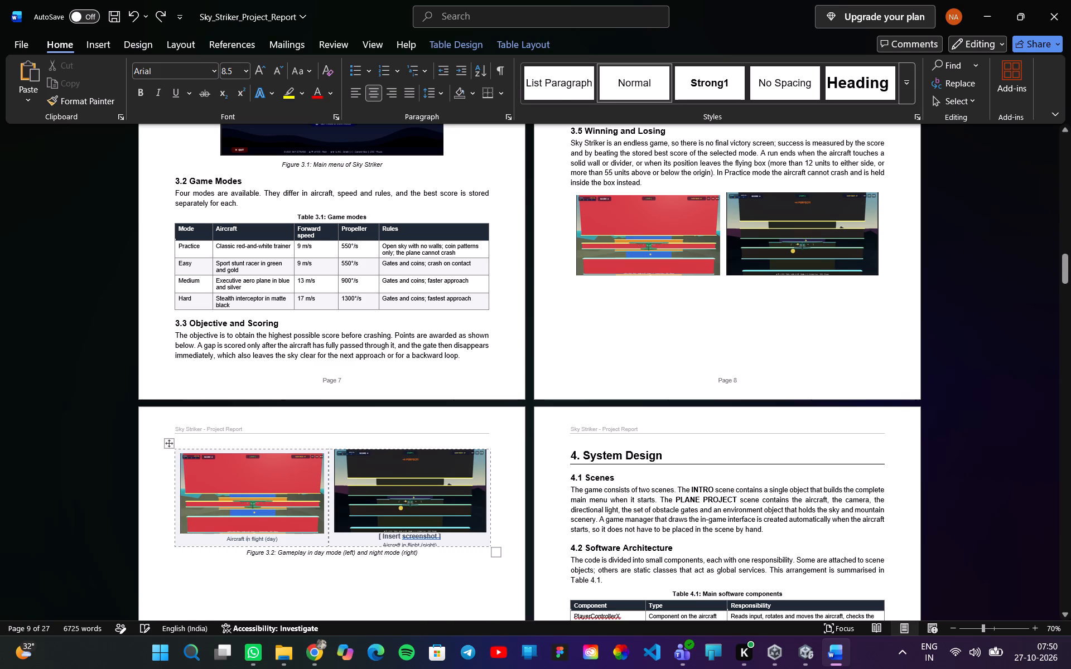
pyautogui.moveTo(225, 537); pyautogui.dragTo(286, 537)
pyautogui.hotkey('ctrl', 'c')
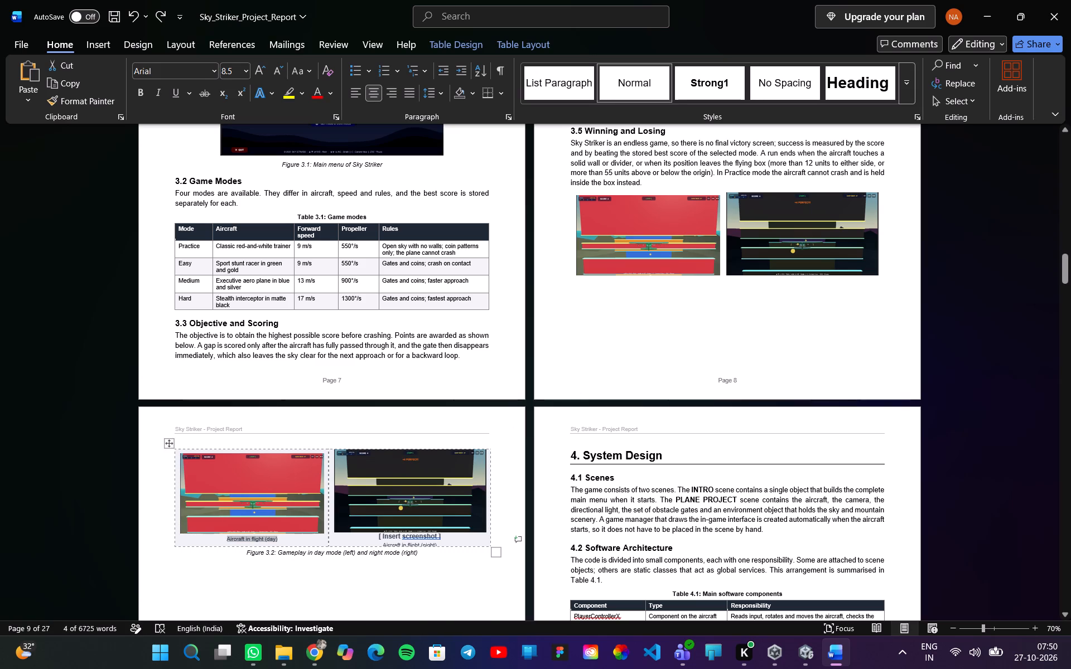
pyautogui.click(669, 288)
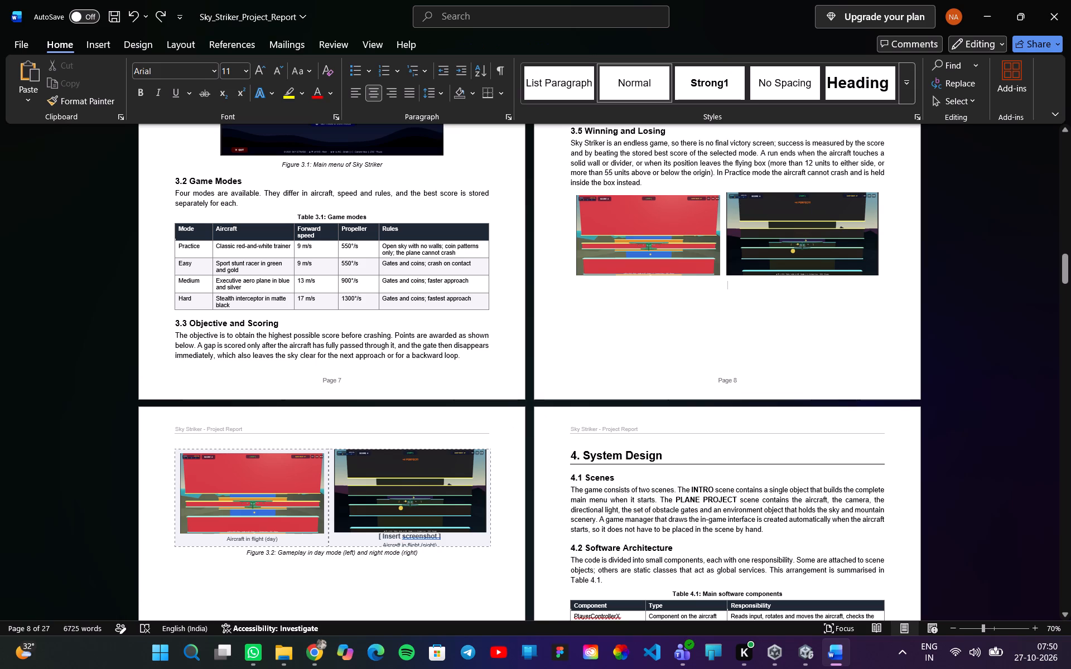
pyautogui.hotkey('ctrl', 'v')
# Copy the night caption text "Aircraft in flight (night" from the table and paste it one space after the pasted day caption.
pyautogui.tripleClick(404, 543)
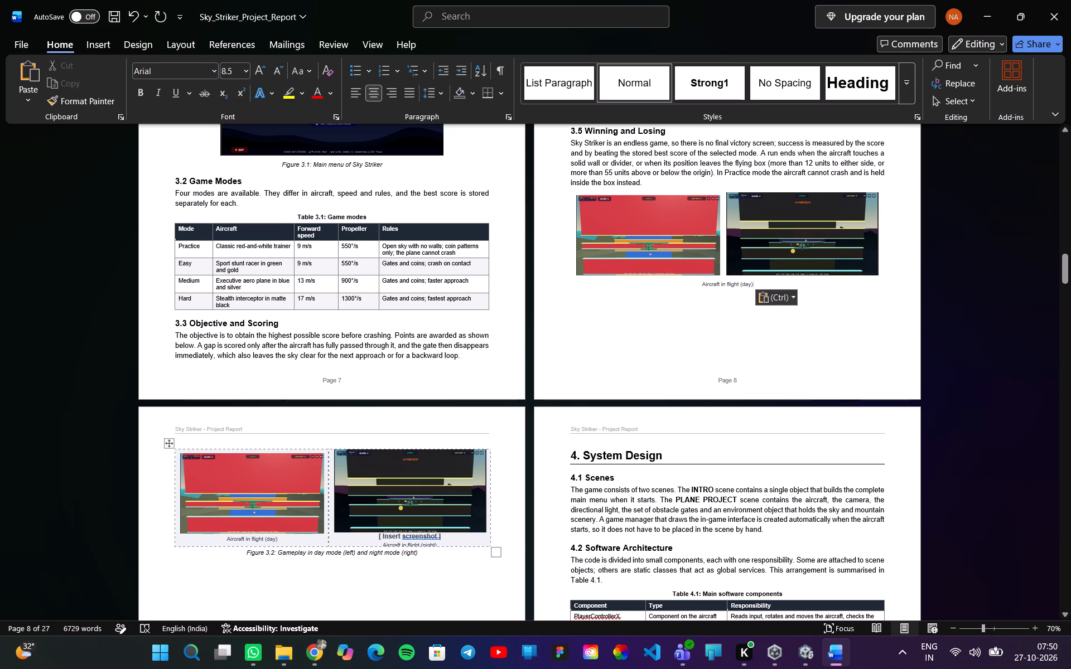
pyautogui.click(404, 543)
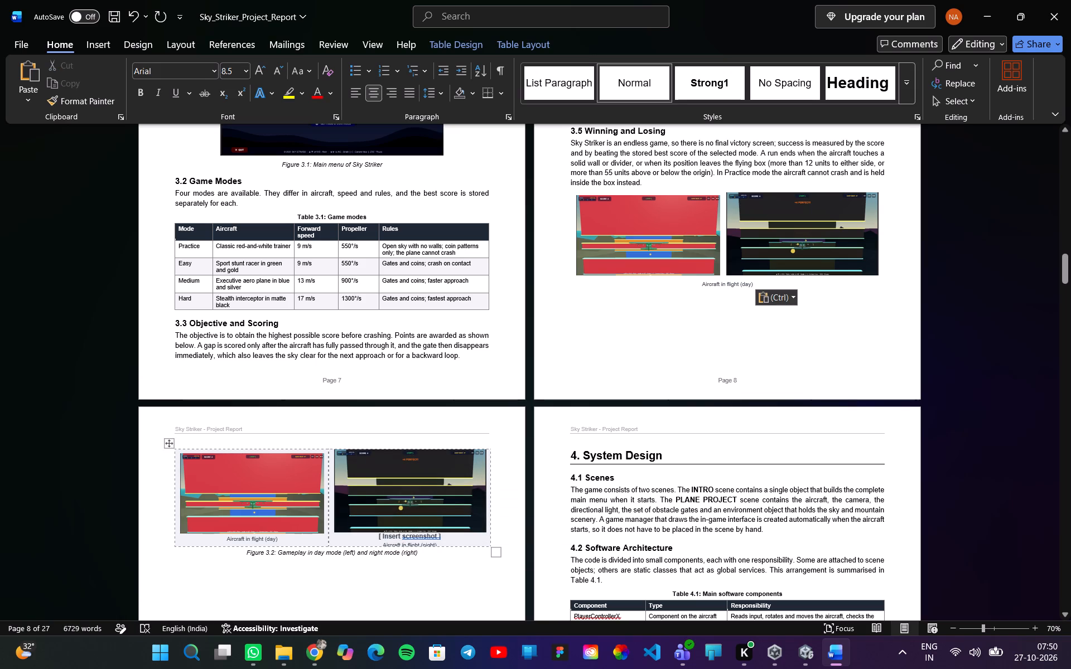
pyautogui.click(382, 546)
pyautogui.moveTo(383, 542); pyautogui.dragTo(435, 545)
pyautogui.hotkey('ctrl', 'c')
pyautogui.click(790, 300)
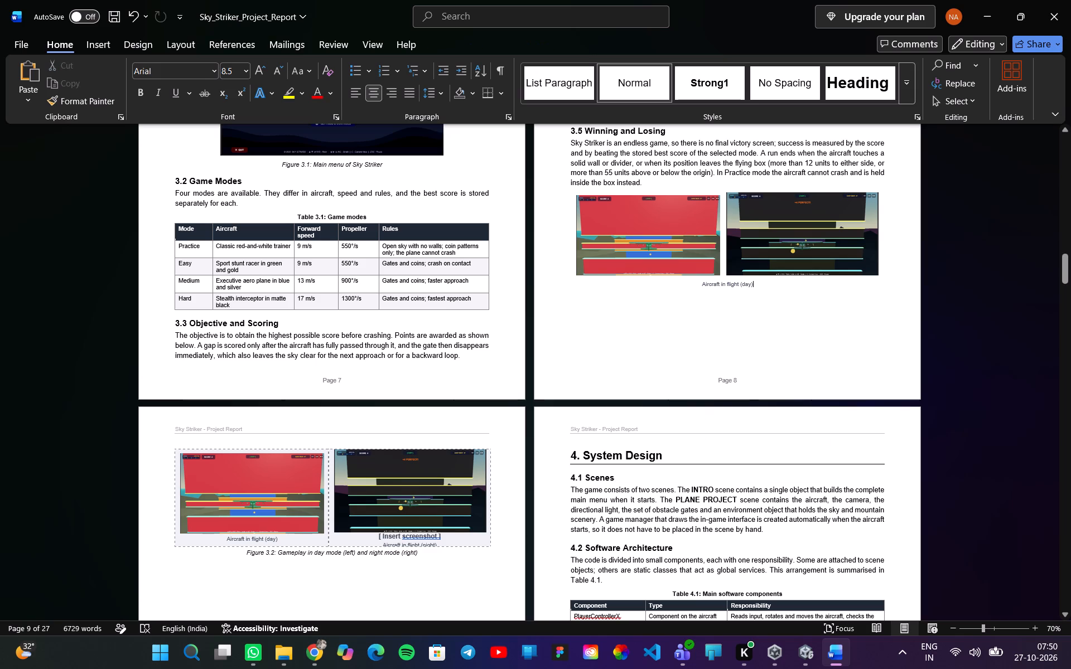
pyautogui.press('space')
pyautogui.hotkey('ctrl', 'v')
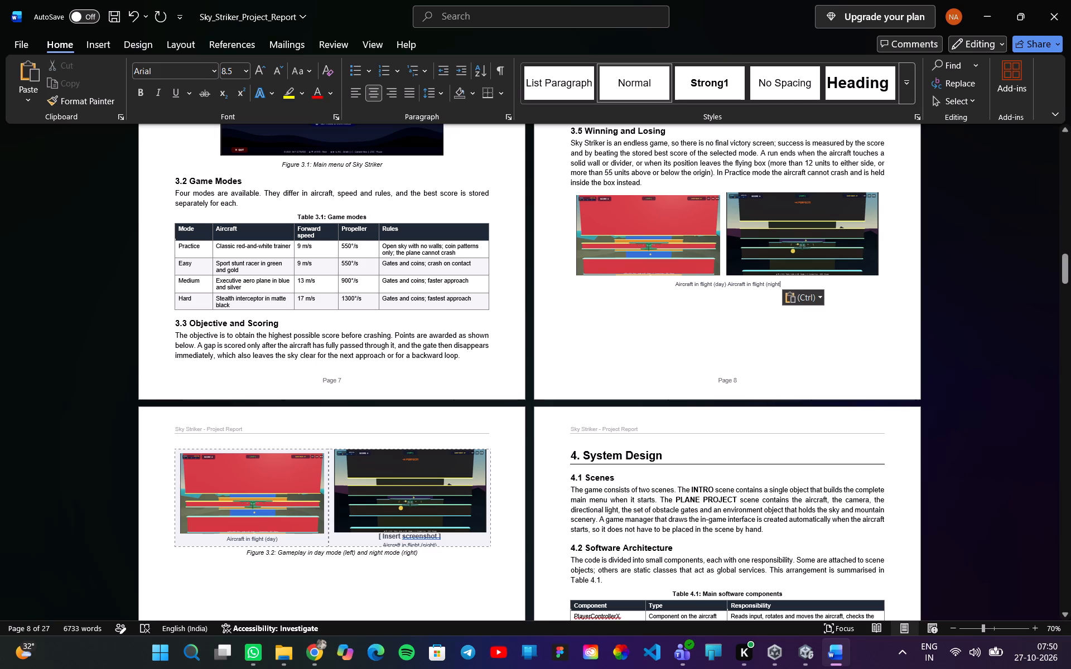
# Insert spaces between the day and night captions until each sits roughly centred under its screenshot.
pyautogui.click(726, 283)
pyautogui.press('space')
pyautogui.press('space')
pyautogui.press('space')
pyautogui.press('space')
pyautogui.press('space')
pyautogui.press('space')
pyautogui.press('space')
pyautogui.press('space')
pyautogui.press('space')
pyautogui.press('space')
pyautogui.press('space')
pyautogui.press('space')
pyautogui.press('space')
pyautogui.press('space')
pyautogui.press('space')
pyautogui.press('space')
pyautogui.press('space')
pyautogui.press('space')
pyautogui.press('space')
pyautogui.press('space')
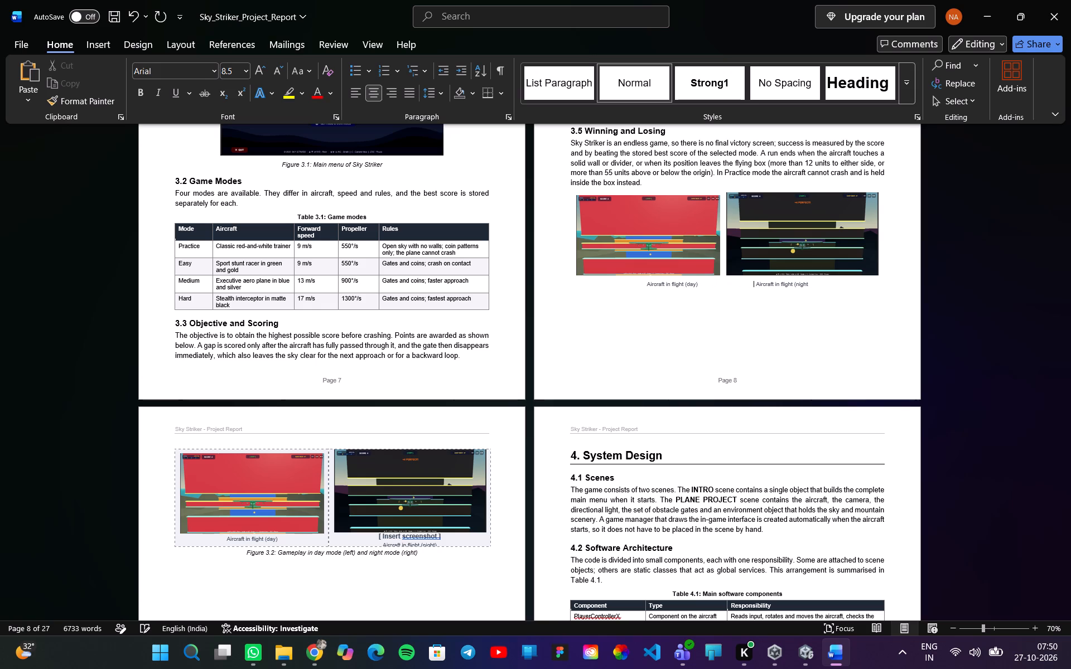
pyautogui.press('space')
pyautogui.press('space')
pyautogui.press('space')
pyautogui.press('space')
pyautogui.press('space')
pyautogui.press('space')
pyautogui.press('space')
pyautogui.press('space')
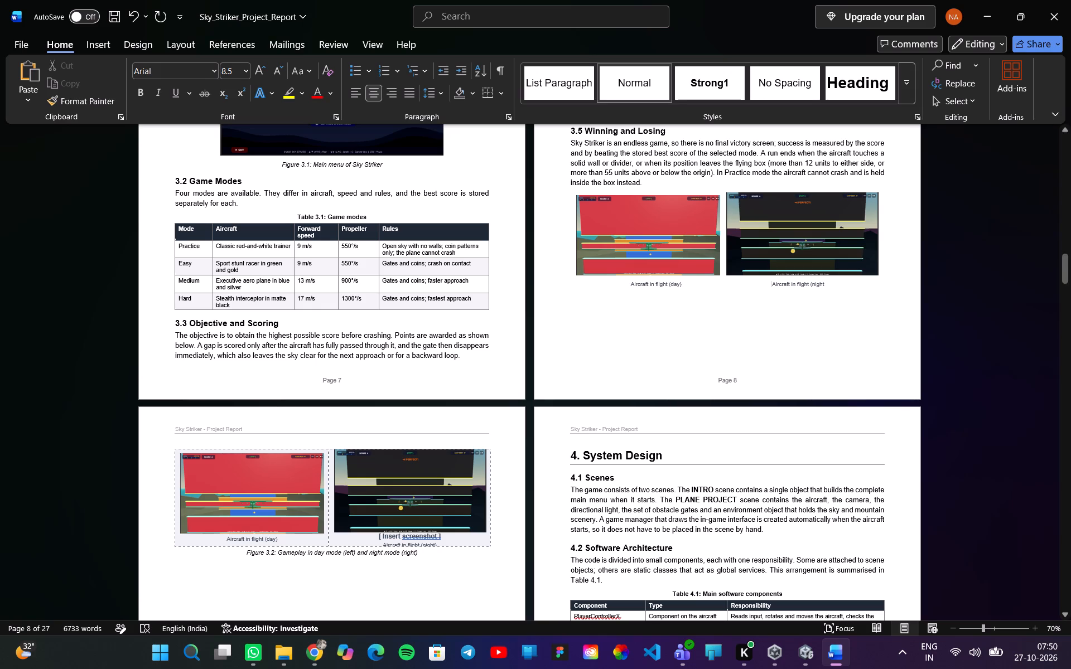
pyautogui.press('space')
pyautogui.press('space')
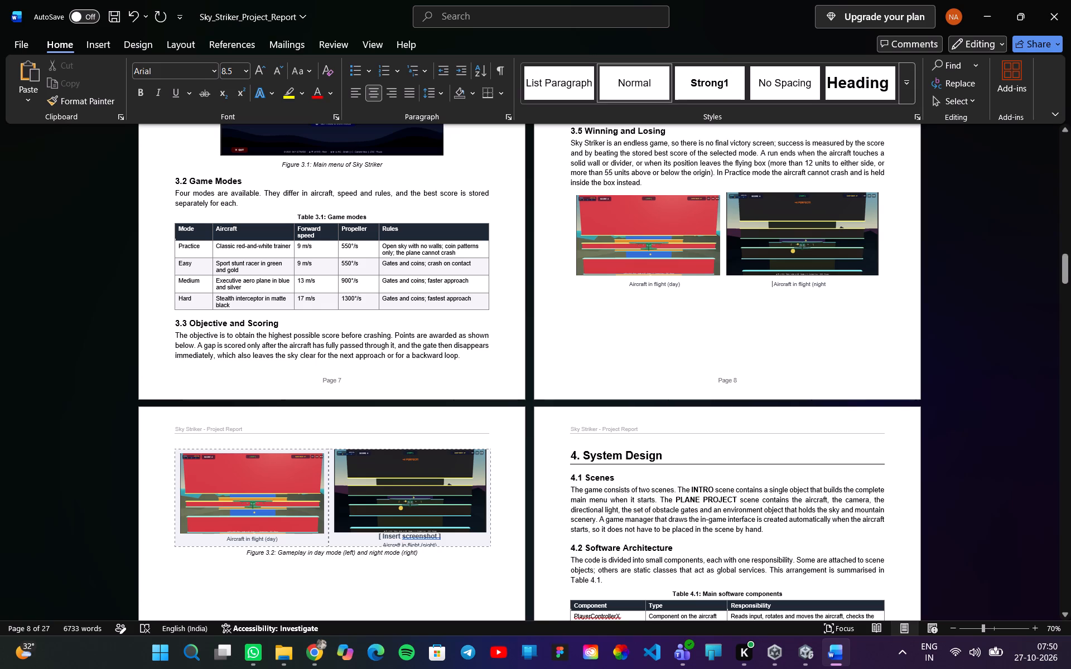
# Add the missing closing parenthesis so the pasted night caption reads "Aircraft in flight (night)".
pyautogui.click(828, 283)
pyautogui.press('Right')
pyautogui.press('Right')
pyautogui.press('Right')
pyautogui.press('Right')
pyautogui.press('Right')
pyautogui.press('Right')
pyautogui.press('Right')
pyautogui.press('Right')
pyautogui.press('Right')
pyautogui.press('Right')
pyautogui.press('Right')
pyautogui.press('Right')
pyautogui.press('Right')
pyautogui.press('Right')
pyautogui.press('Right')
pyautogui.press('Right')
pyautogui.press('Right')
pyautogui.press('Right')
pyautogui.press('Right')
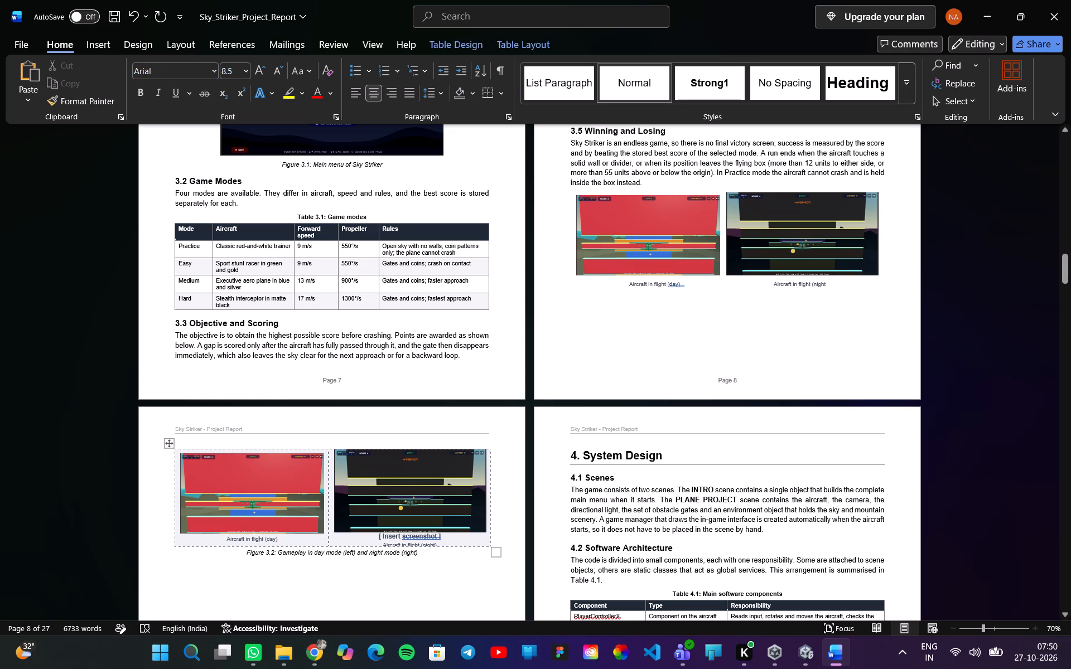
pyautogui.press('Left')
pyautogui.press('Down')
pyautogui.click(798, 282)
pyautogui.doubleClick(798, 282)
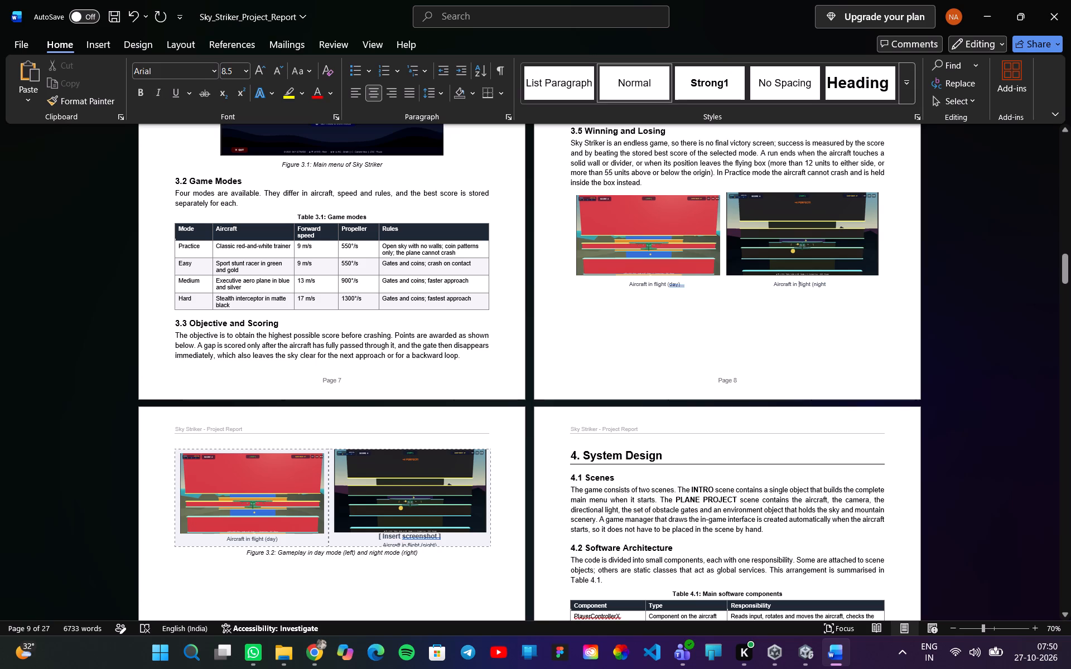
pyautogui.click(810, 282)
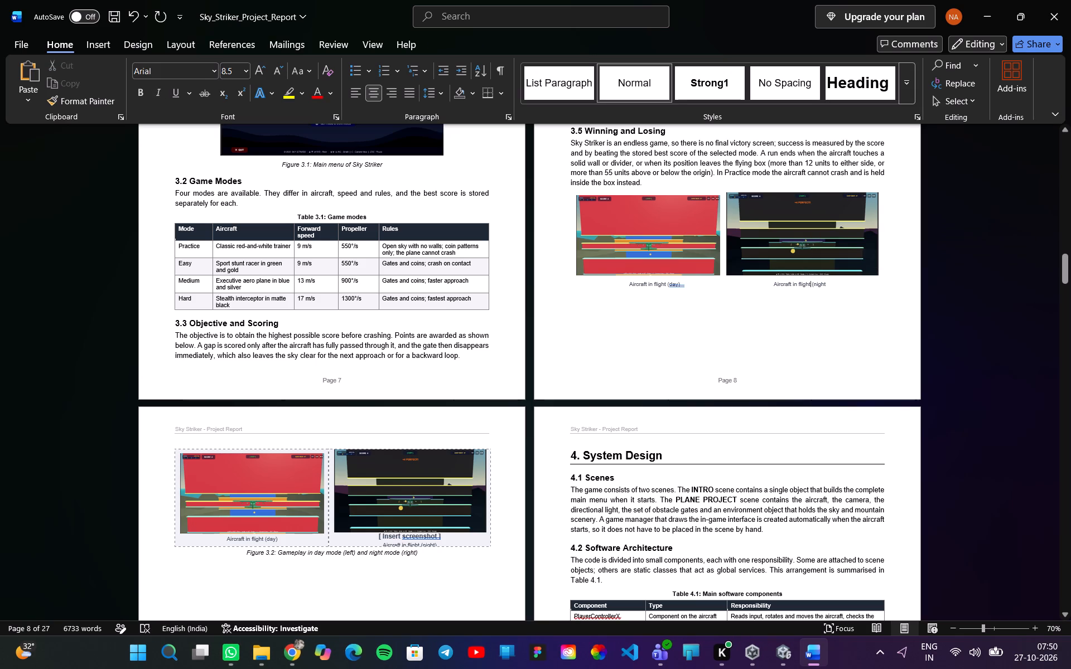
pyautogui.press('Right')
pyautogui.press('Right')
pyautogui.press('Right')
pyautogui.press('Right')
pyautogui.press('Right')
pyautogui.press('Right')
pyautogui.press('Right')
pyautogui.hotkey('shift', ')')
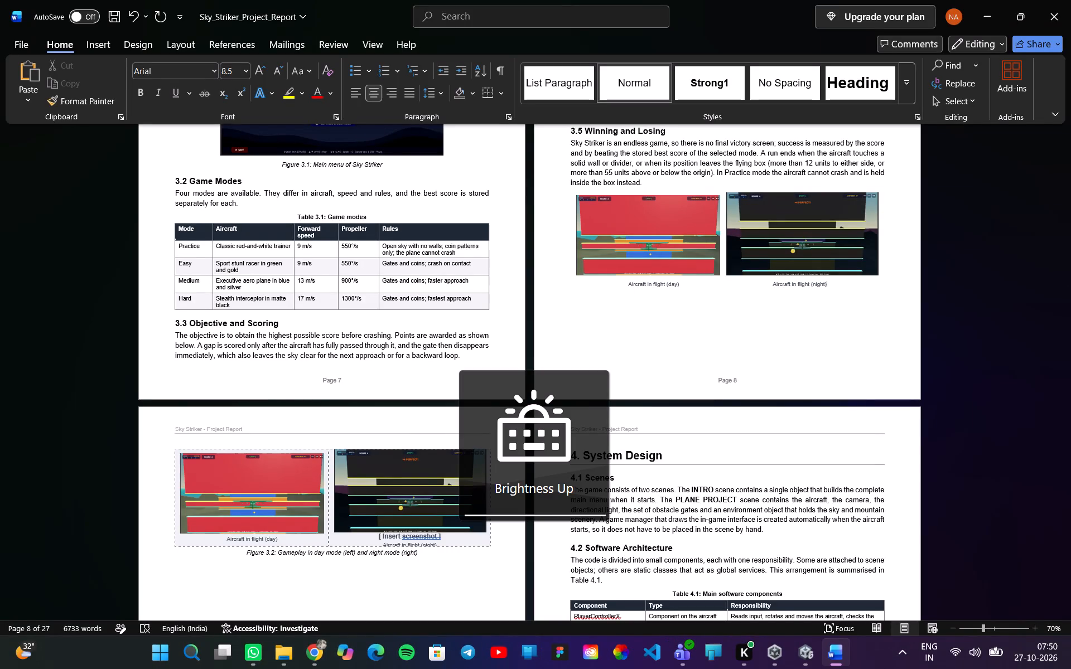
# Copy the caption "Figure 3.2: Gameplay in day mode (left) and night mode (right)" and paste it on a new line below the two captions.
pyautogui.tripleClick(389, 553)
pyautogui.hotkey('ctrl', 'c')
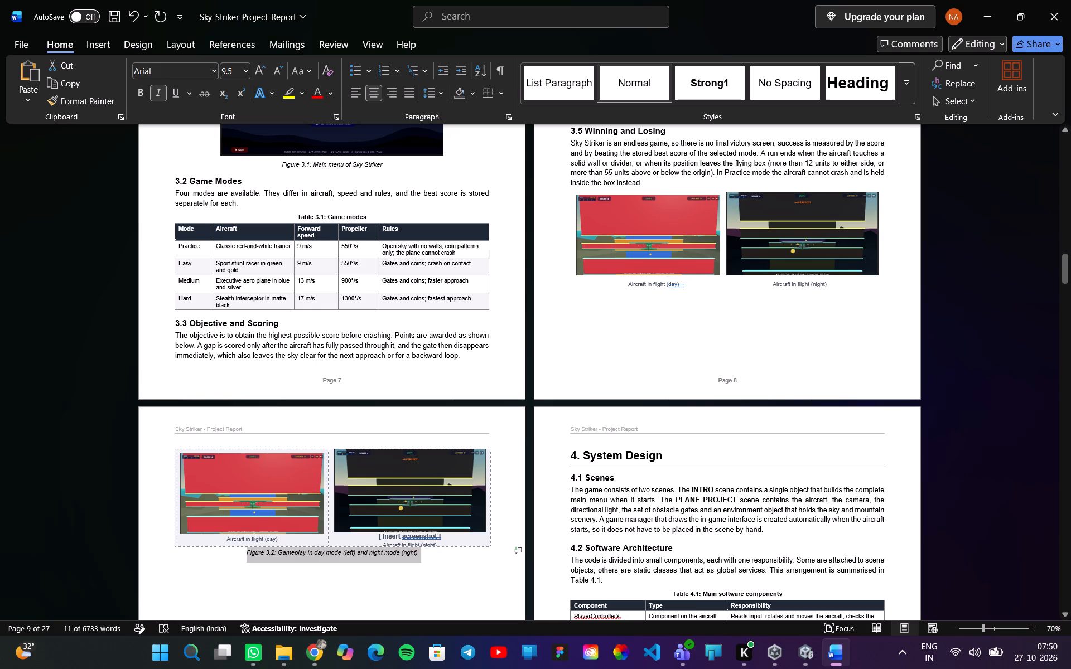
pyautogui.click(876, 305)
pyautogui.press('Return')
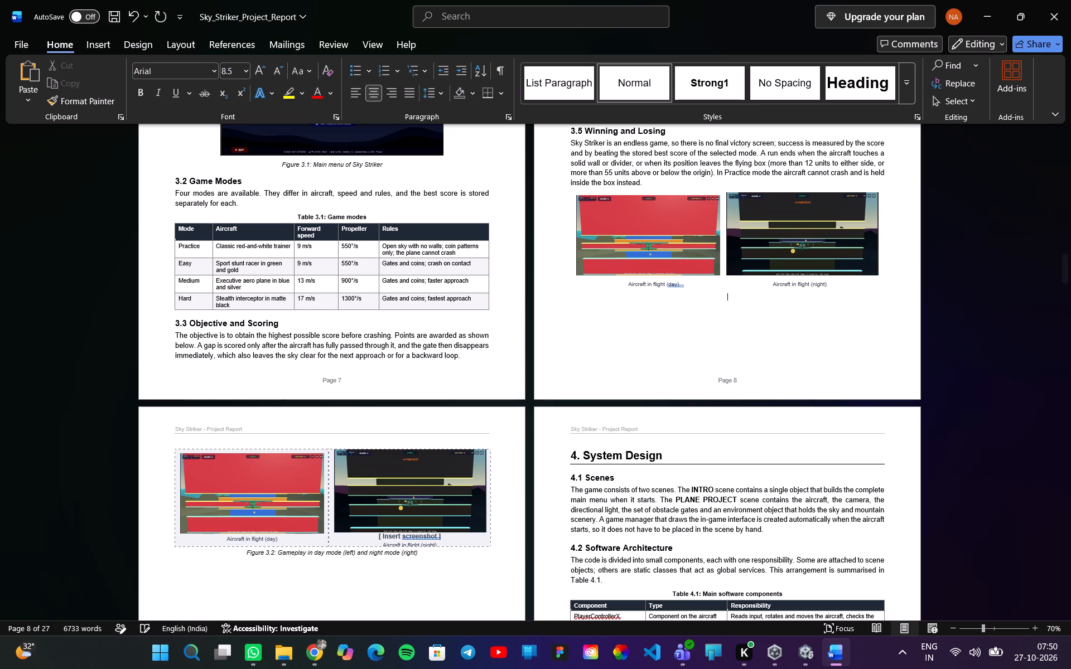
pyautogui.hotkey('ctrl', 'v')
# Delete the original two-cell screenshot table of Figure 3.2 on the page after section 3.5.
pyautogui.click(365, 525)
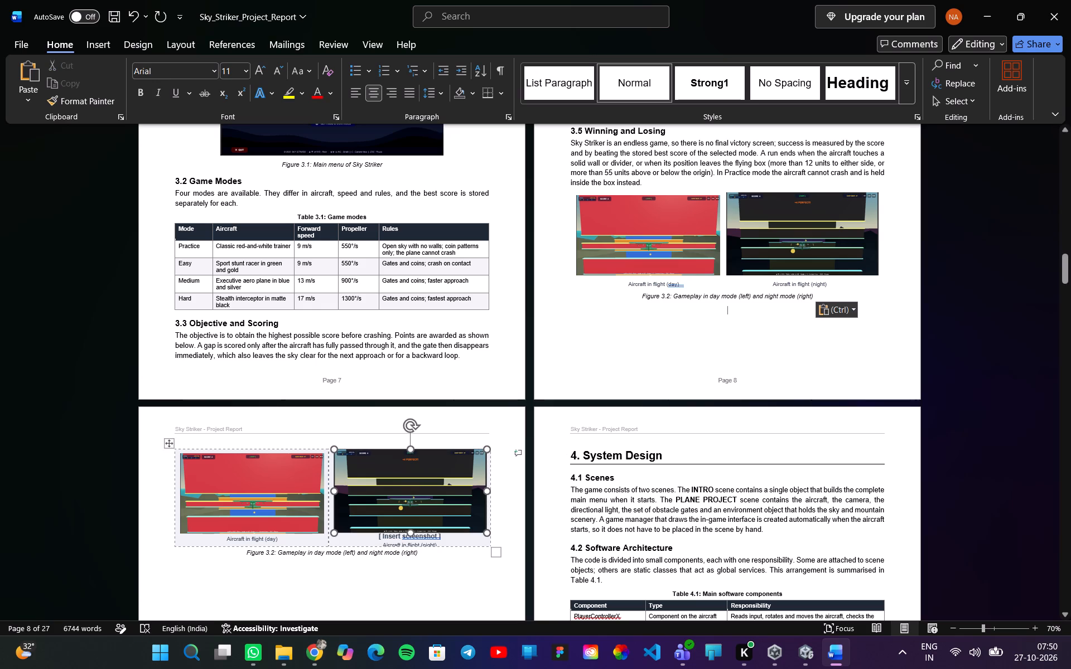
pyautogui.click(172, 445)
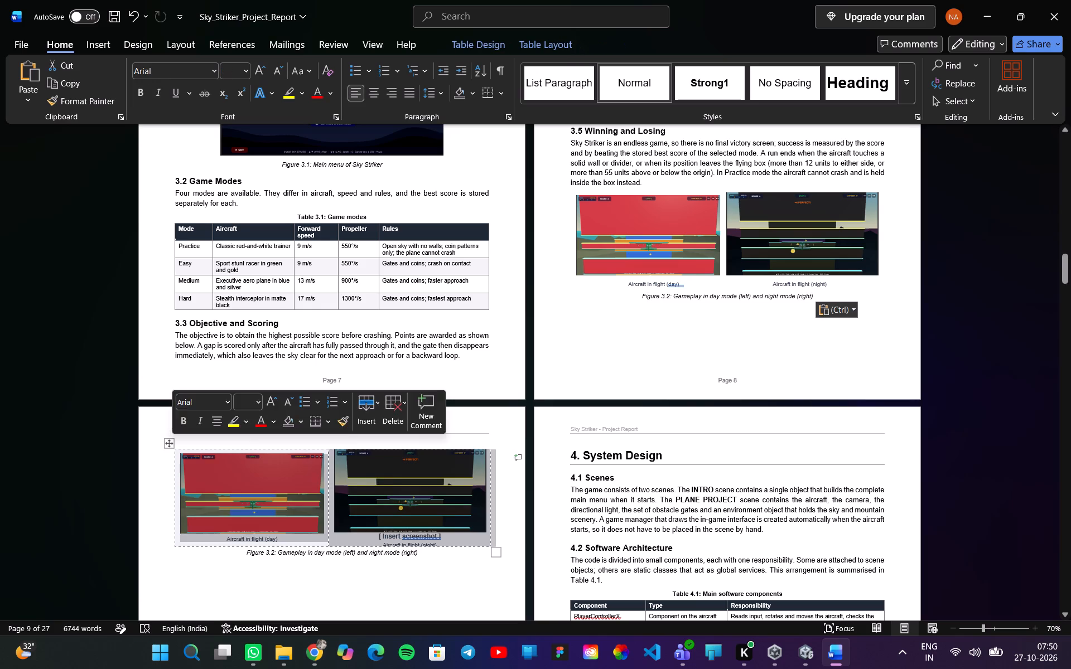
pyautogui.rightClick(172, 445)
pyautogui.click(260, 271)
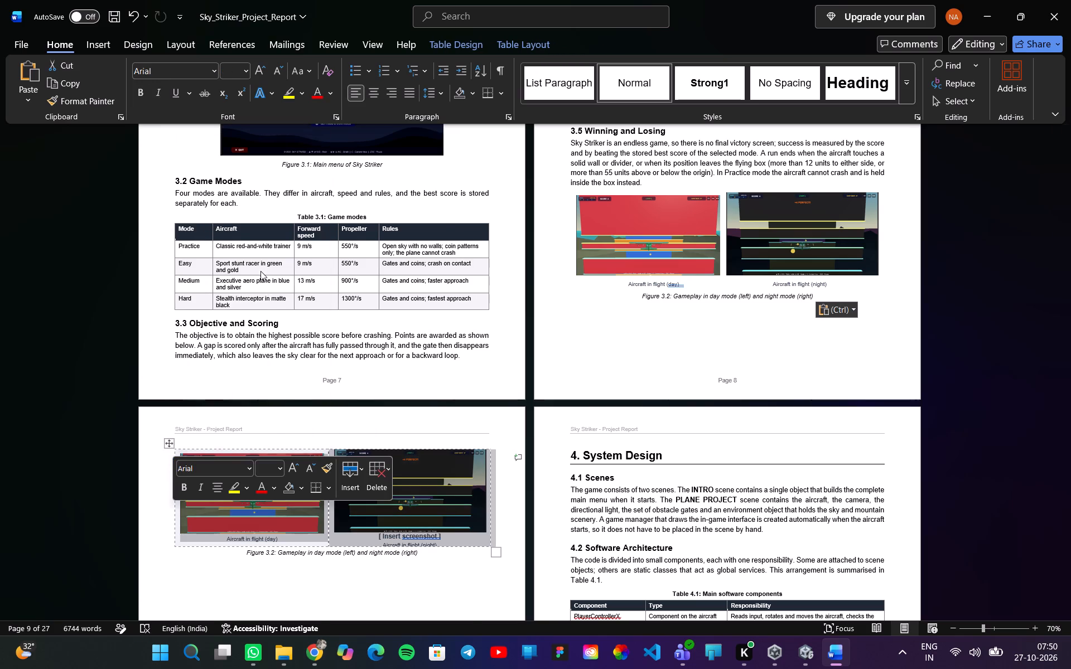
# Delete the leftover duplicate Figure 3.2 caption and its empty line below the new caption.
pyautogui.tripleClick(752, 328)
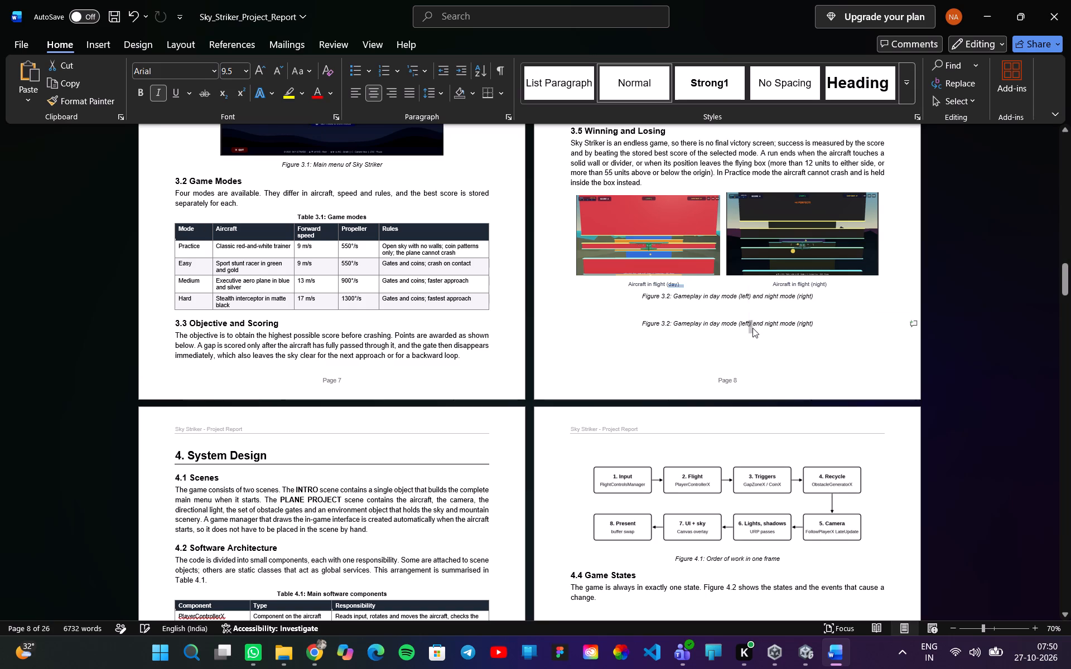
pyautogui.press('BackSpace')
pyautogui.press('BackSpace')
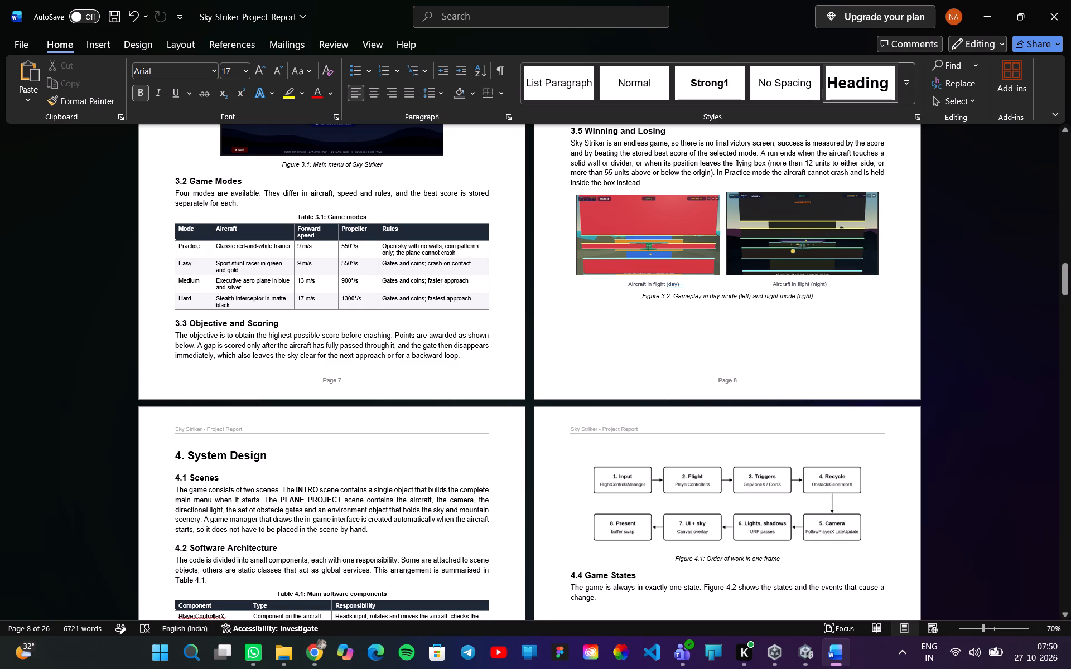
# Remove the stray trailing space after the caption "Aircraft in flight (day)" under the left Figure 3.2 picture.
pyautogui.scroll(1, 752, 328)
pyautogui.scroll(1, 850, 340)
pyautogui.click(698, 371)
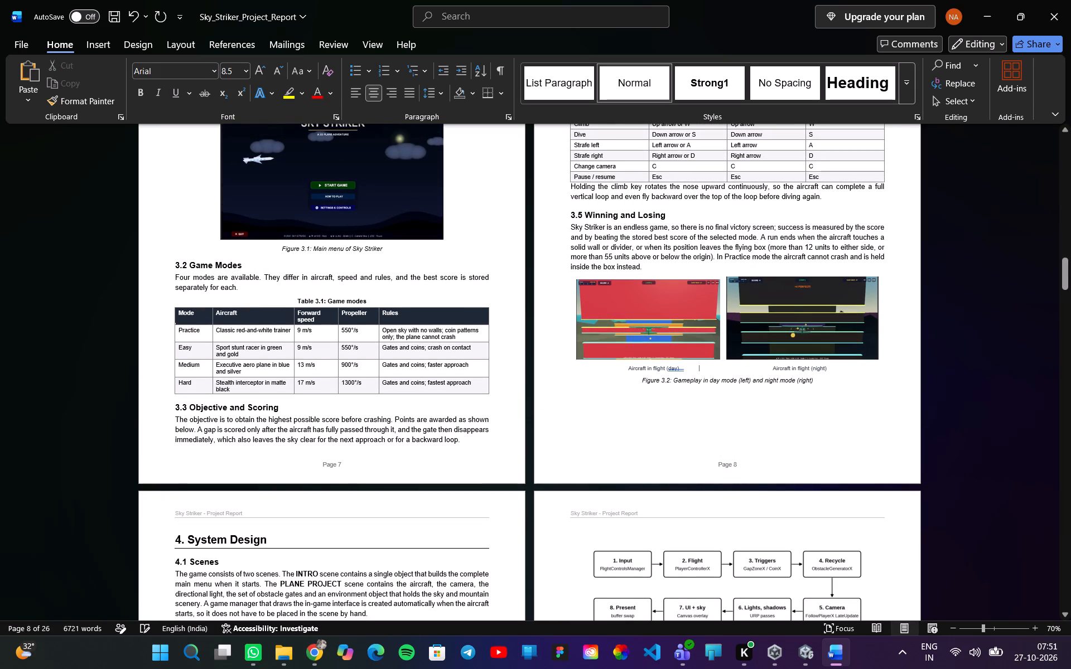
pyautogui.click(685, 371)
pyautogui.press('BackSpace')
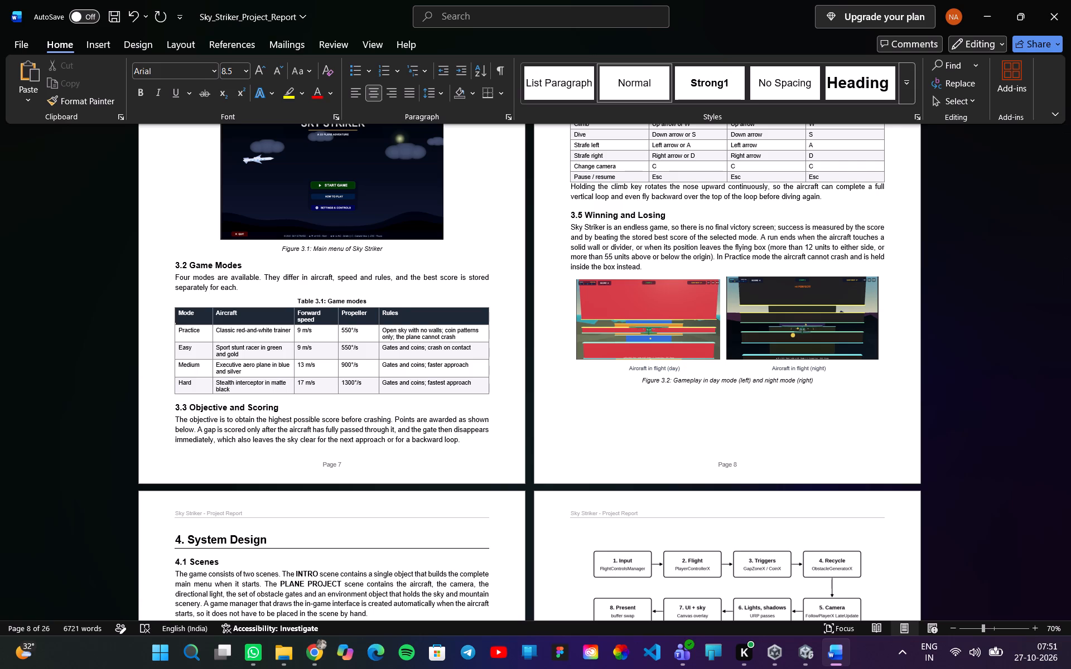
pyautogui.scroll(-5, 685, 371)
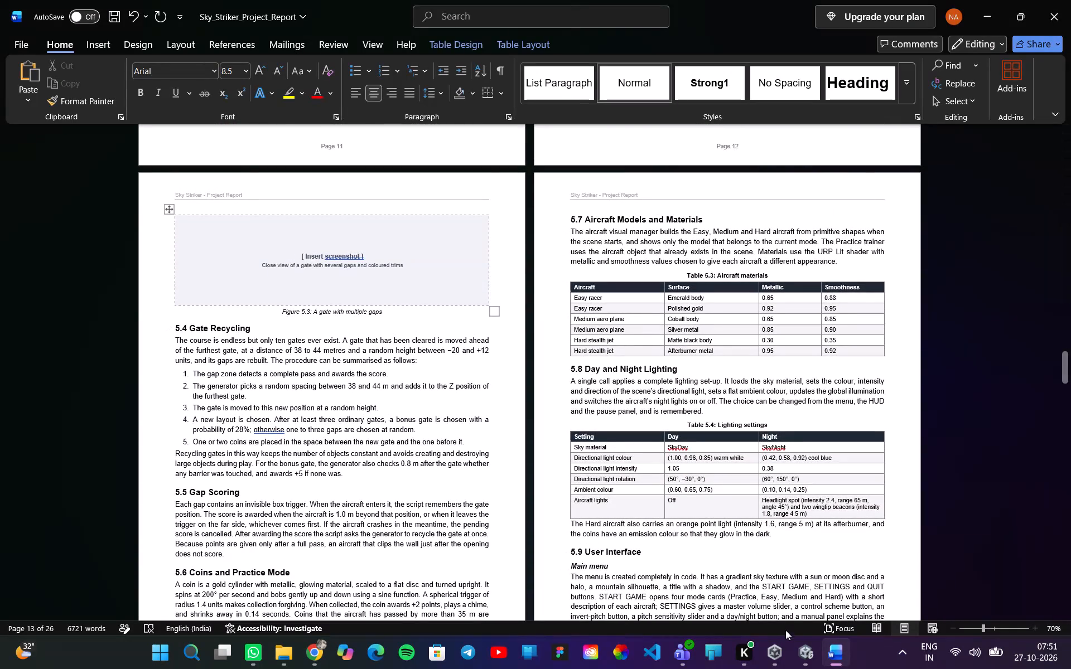
# Switch to Unity, start a new Easy run with Play Again, and change the game to day mode.
pyautogui.click(800, 658)
pyautogui.click(630, 367)
pyautogui.press('Down')
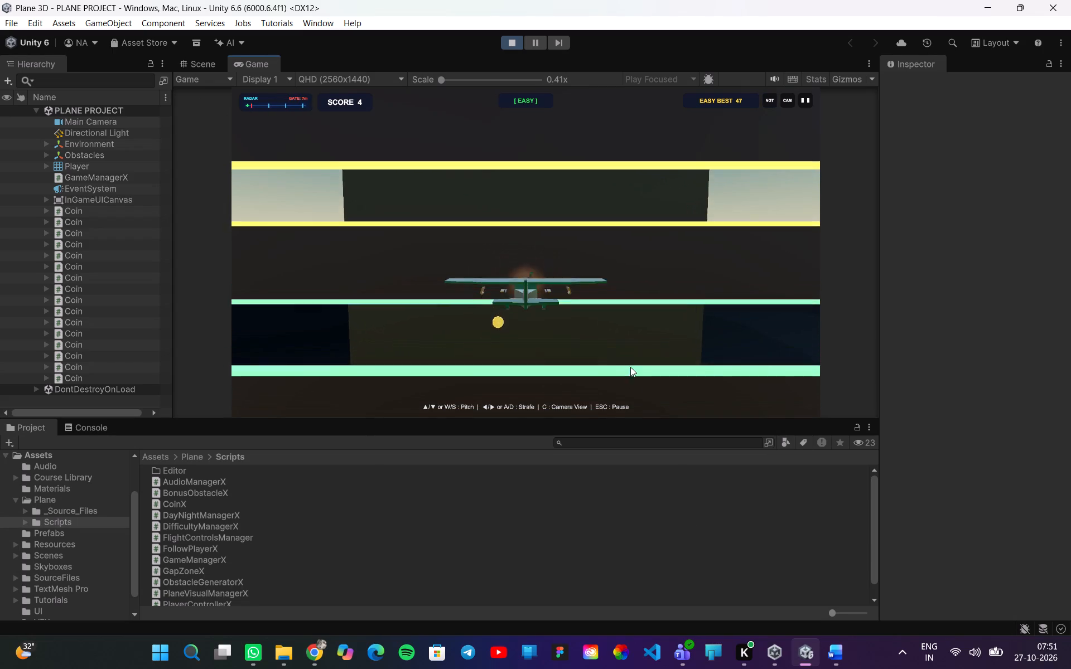
pyautogui.press('Down')
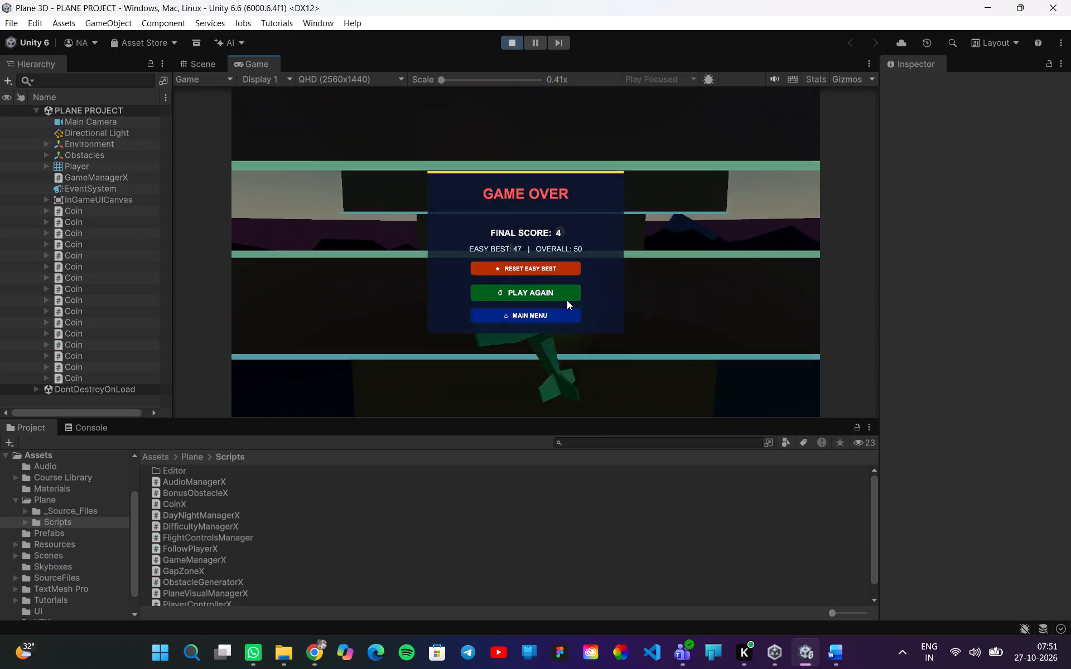
pyautogui.click(563, 296)
pyautogui.press('Down')
pyautogui.press('Down')
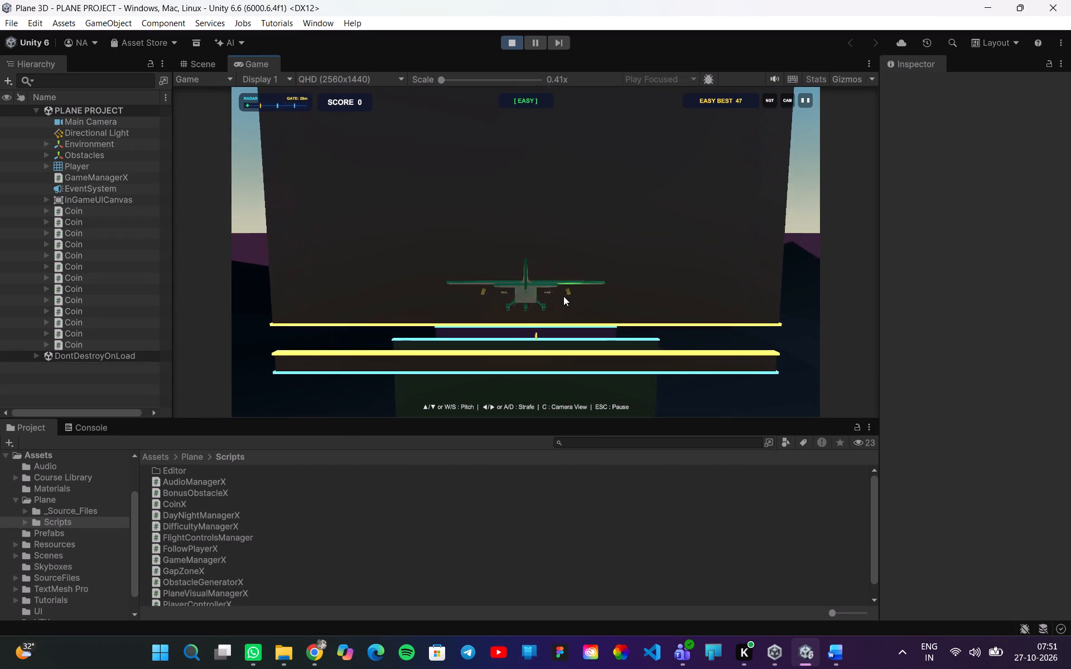
pyautogui.press('d')
pyautogui.click(784, 94)
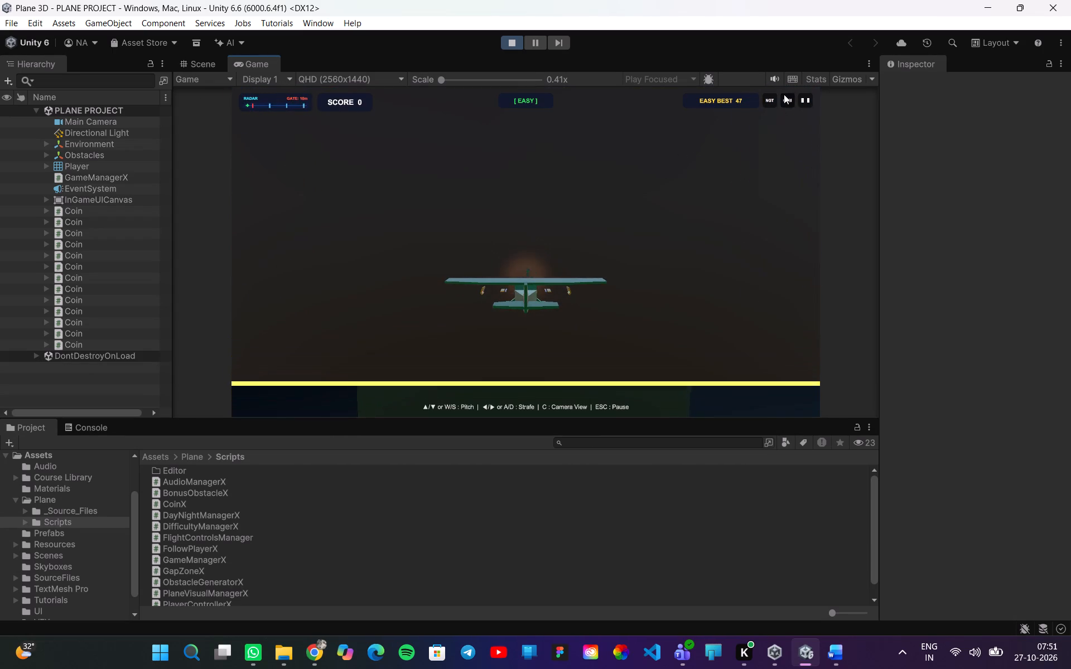
pyautogui.click(768, 102)
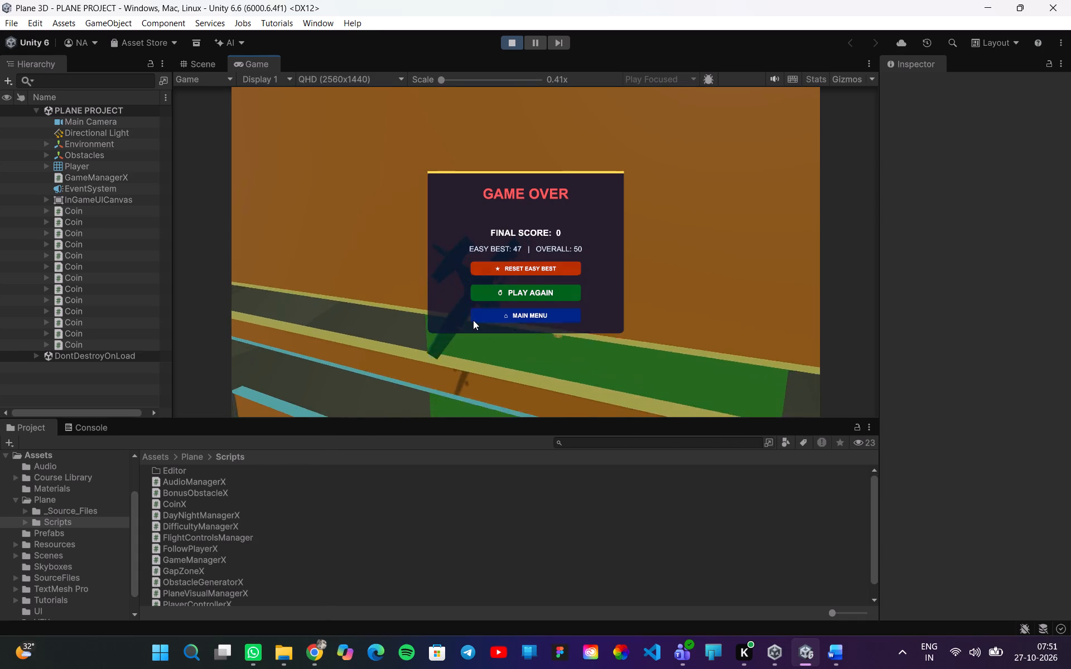
# Play again in day mode and fly the aircraft through the first gate towards a multi-gap gate.
pyautogui.click(506, 306)
pyautogui.press('c')
pyautogui.press('c')
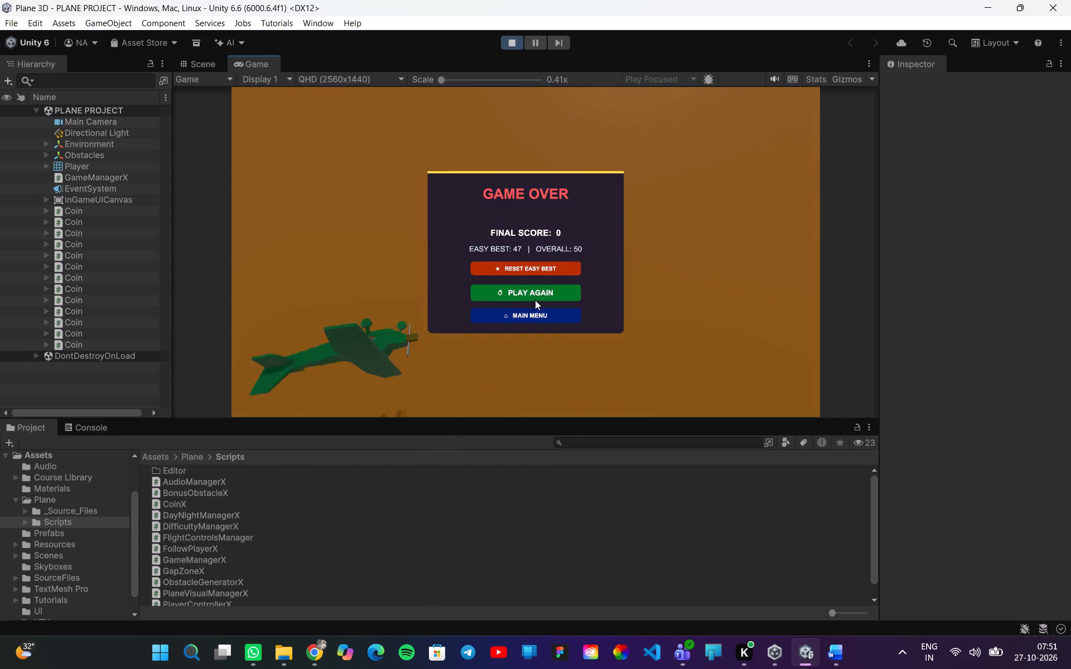
pyautogui.click(553, 295)
pyautogui.press('Down')
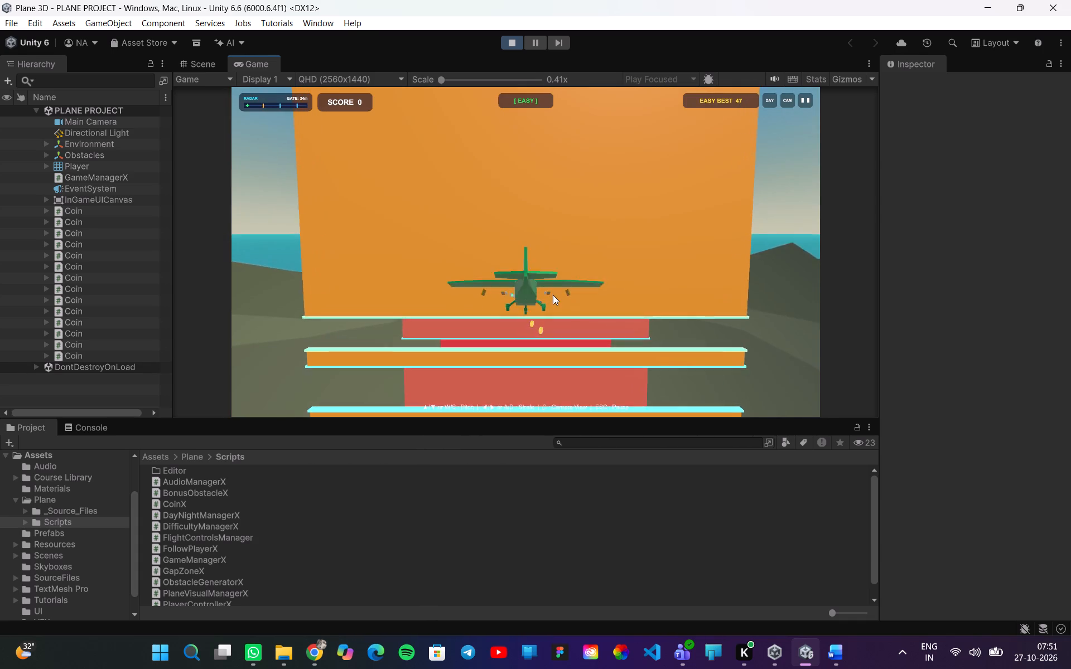
pyautogui.press('Down')
pyautogui.press('Down')
pyautogui.press('Down')
pyautogui.press('Up')
pyautogui.press('Up')
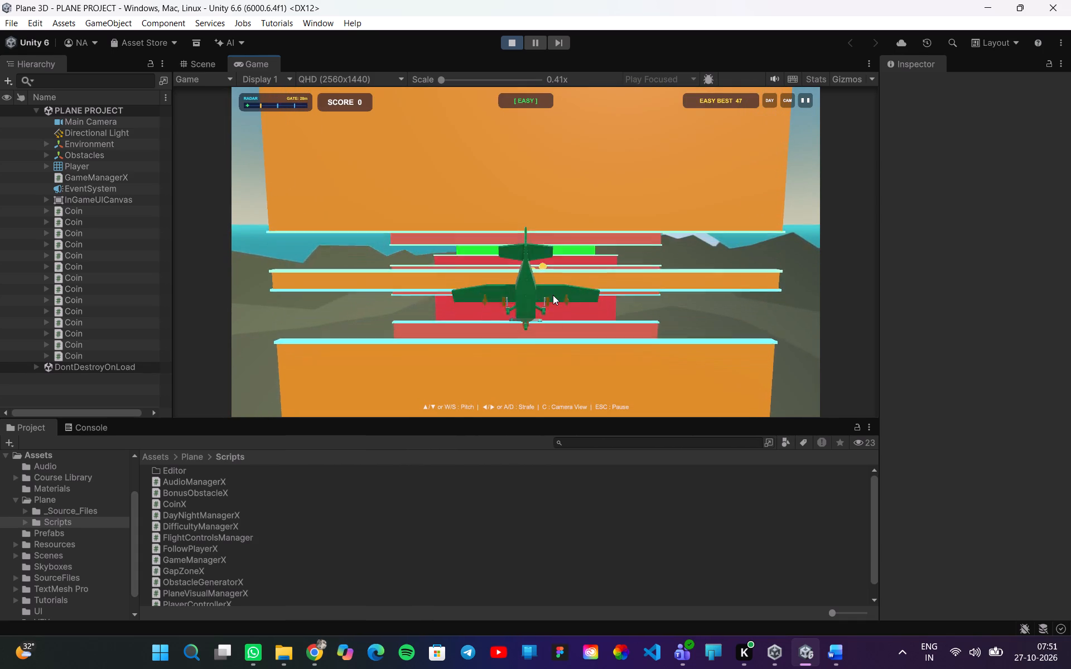
pyautogui.press('Down')
pyautogui.press('Up')
pyautogui.press('Up')
pyautogui.press('Up')
pyautogui.press('Up')
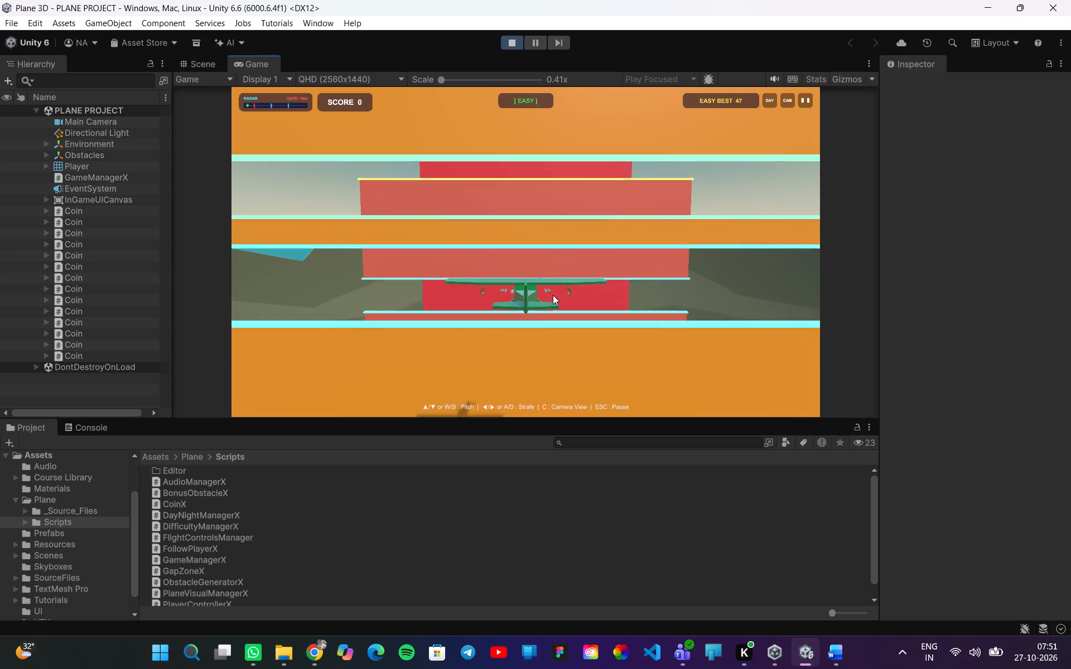
pyautogui.press('Down')
pyautogui.press('Down')
# Capture a rectangular screenshot of the game view showing the aircraft facing the multi-gap gate.
pyautogui.press('Print')
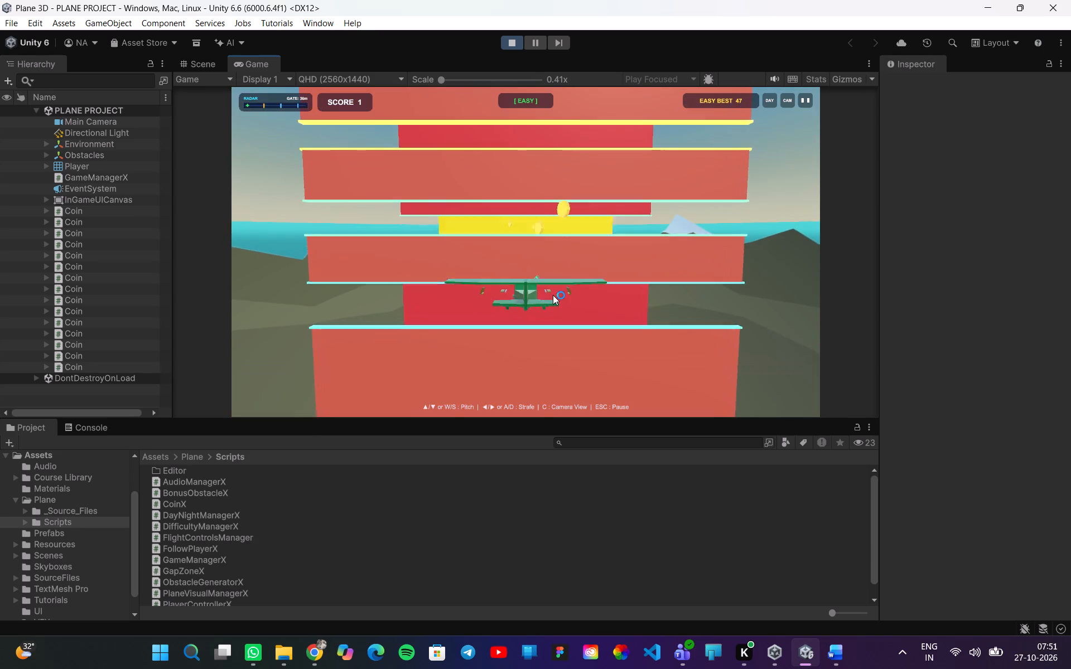
pyautogui.press('Print')
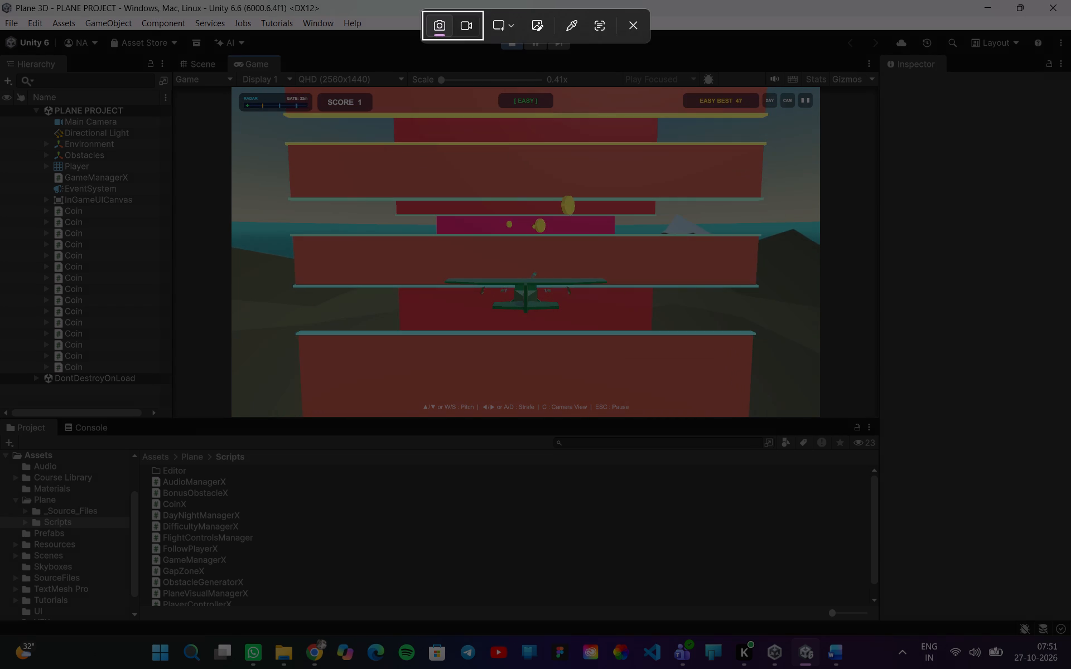
pyautogui.moveTo(233, 86); pyautogui.dragTo(831, 425)
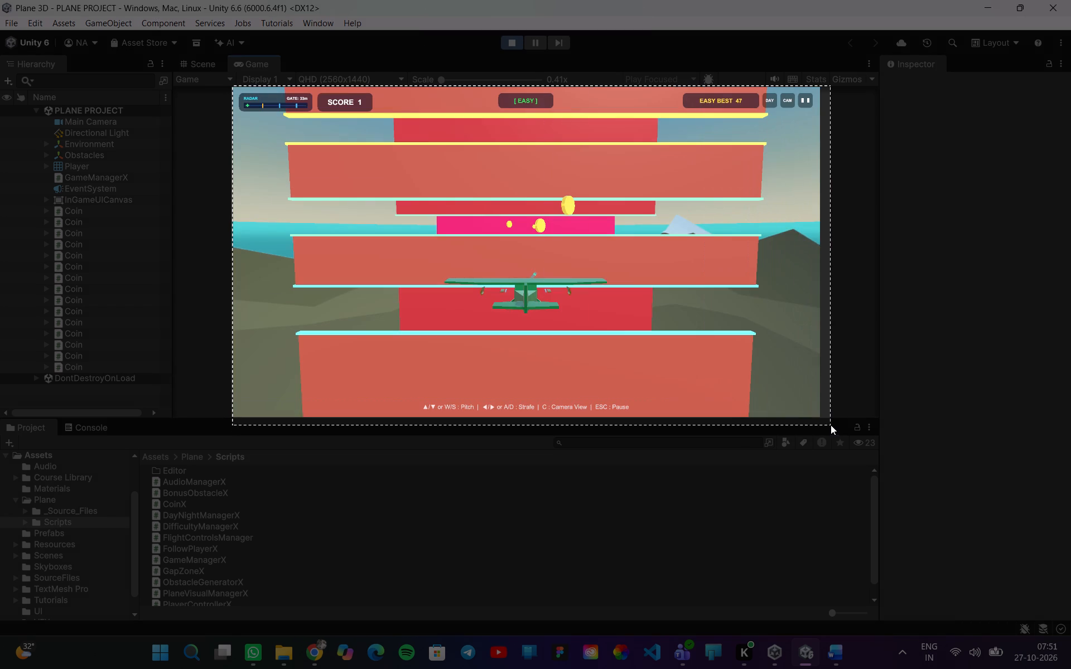
pyautogui.moveTo(831, 425); pyautogui.dragTo(816, 418)
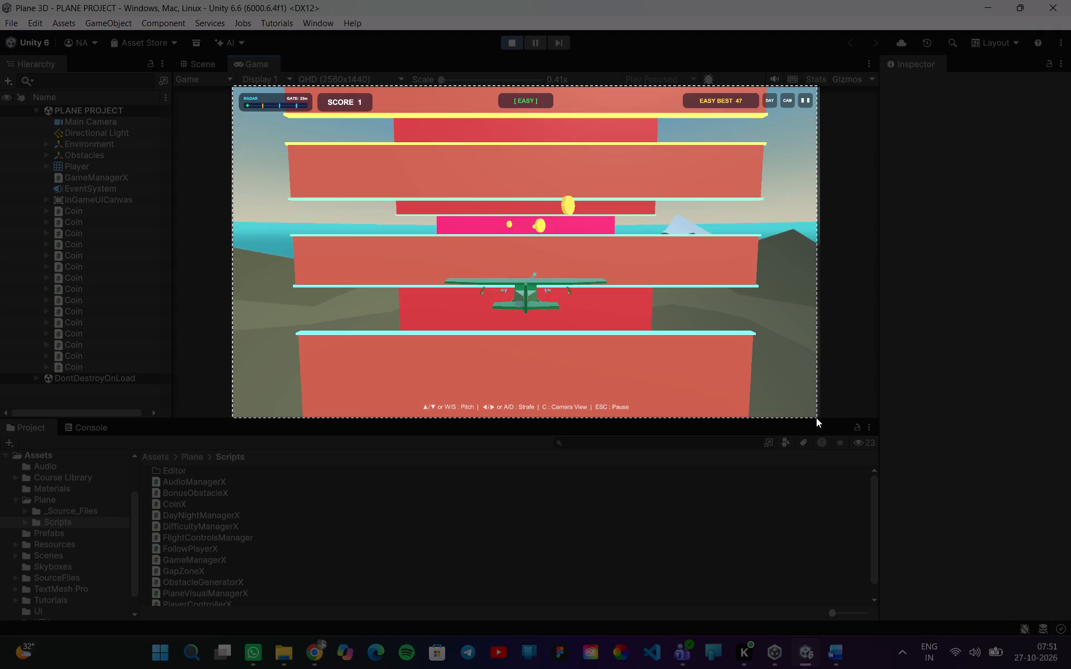
pyautogui.moveTo(816, 418); pyautogui.dragTo(816, 417)
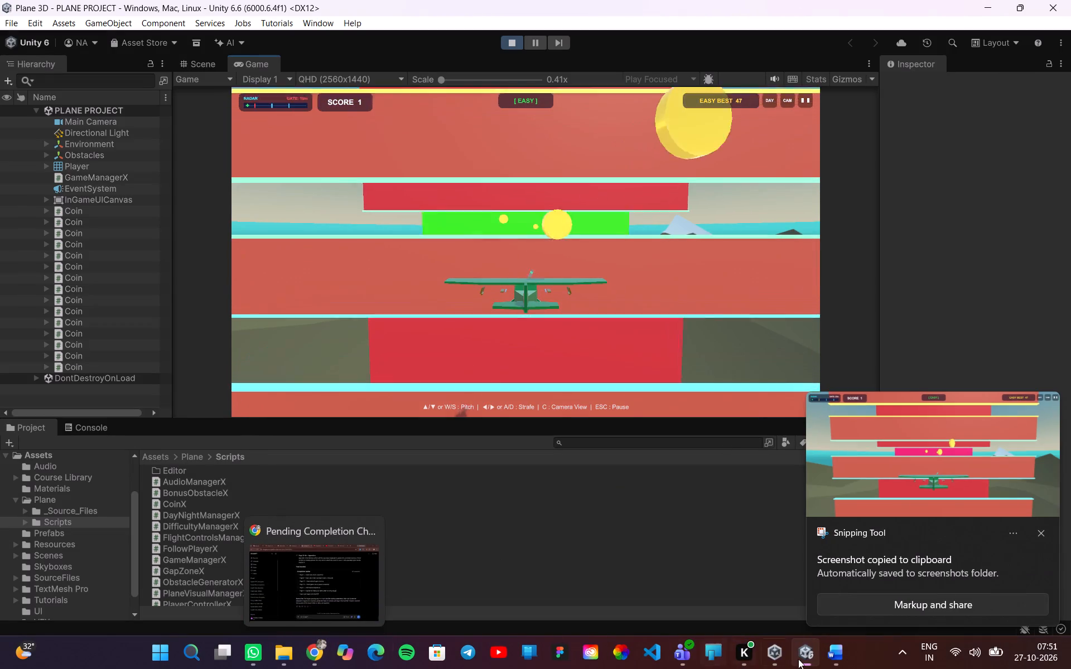
# Switch to Word and paste the gate screenshot over the "[ Insert screenshot ]" text in the Figure 5.3 placeholder.
pyautogui.click(838, 658)
pyautogui.click(360, 251)
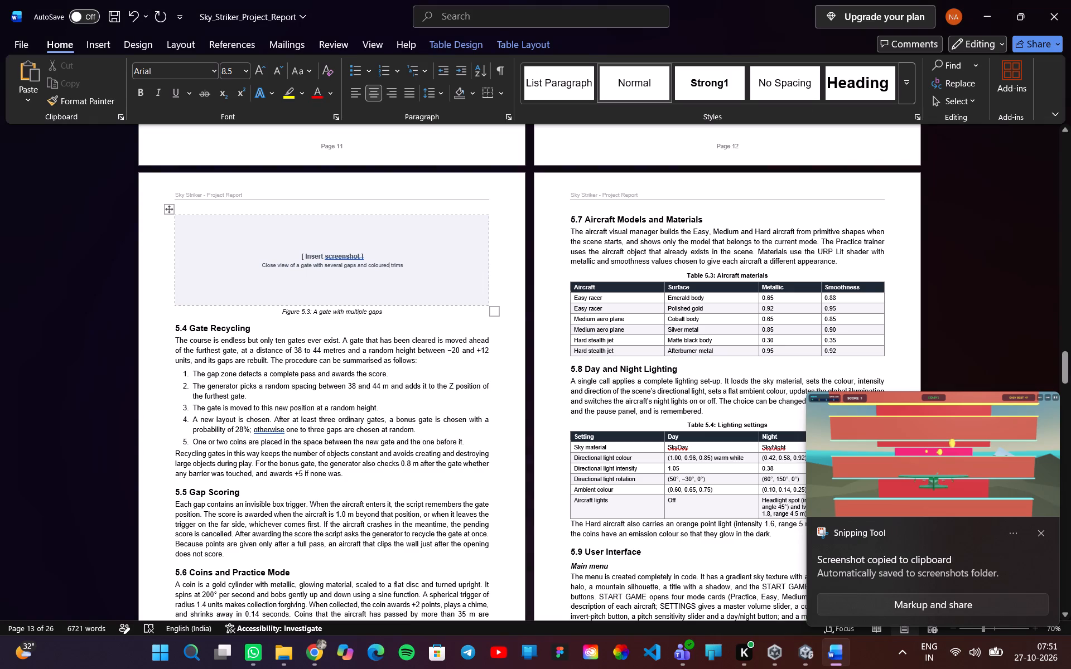
pyautogui.scroll(1, 295, 221)
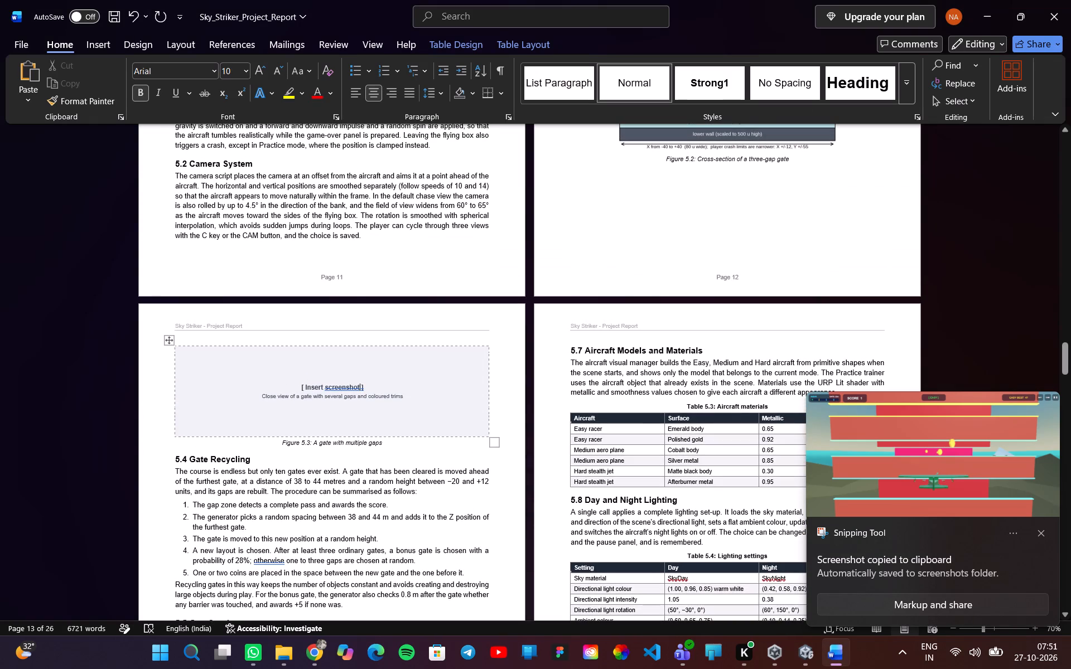
pyautogui.click(187, 340)
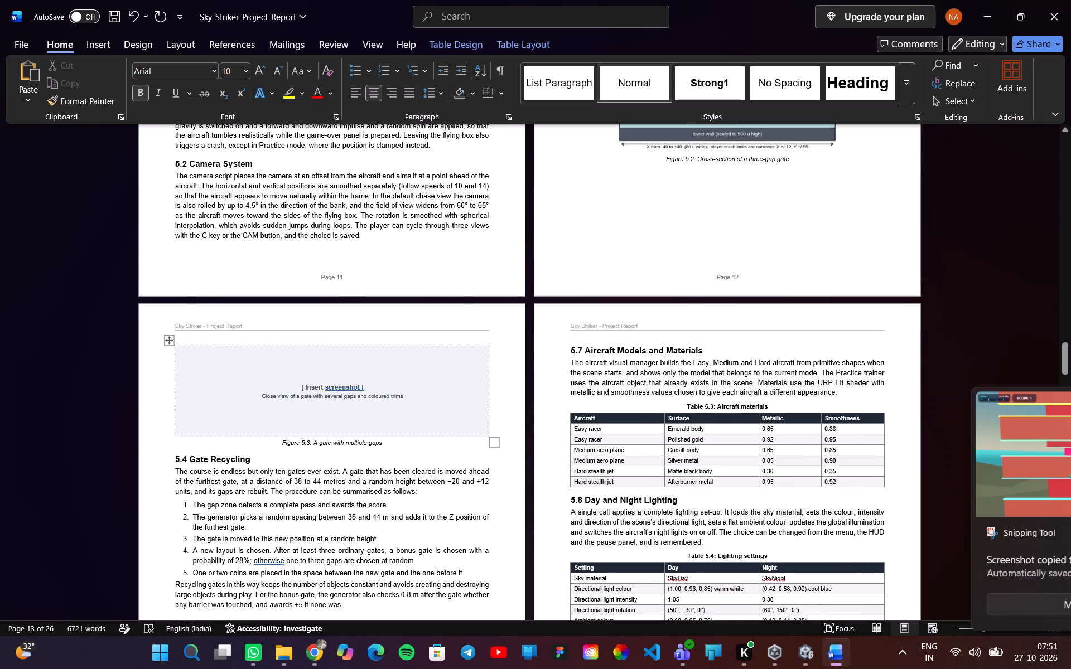
pyautogui.click(389, 229)
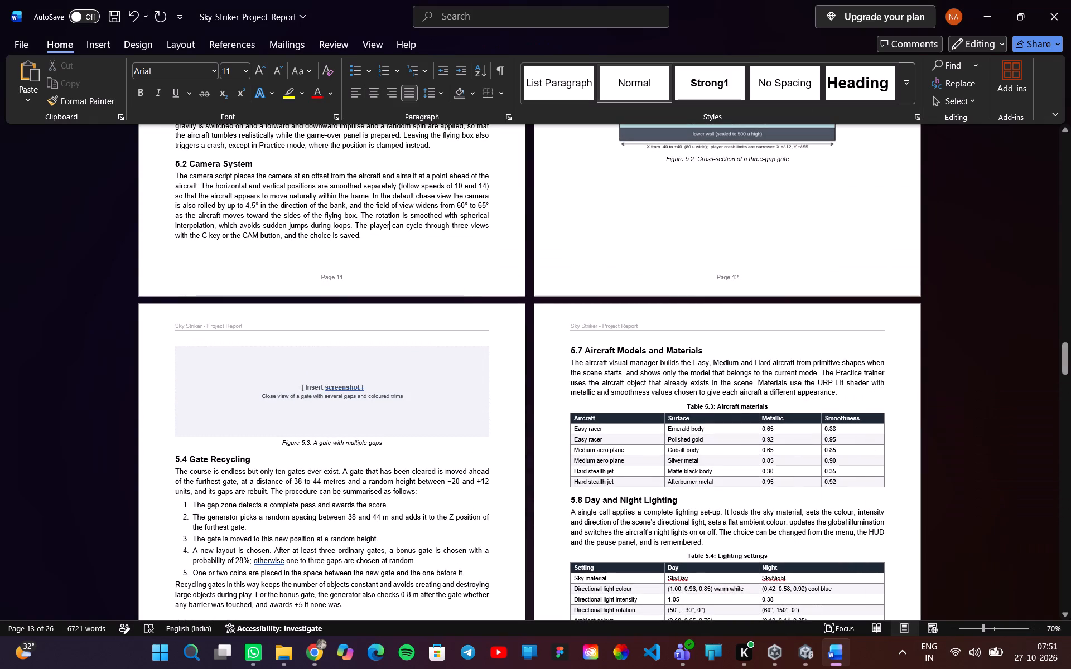
pyautogui.click(368, 236)
pyautogui.click(354, 365)
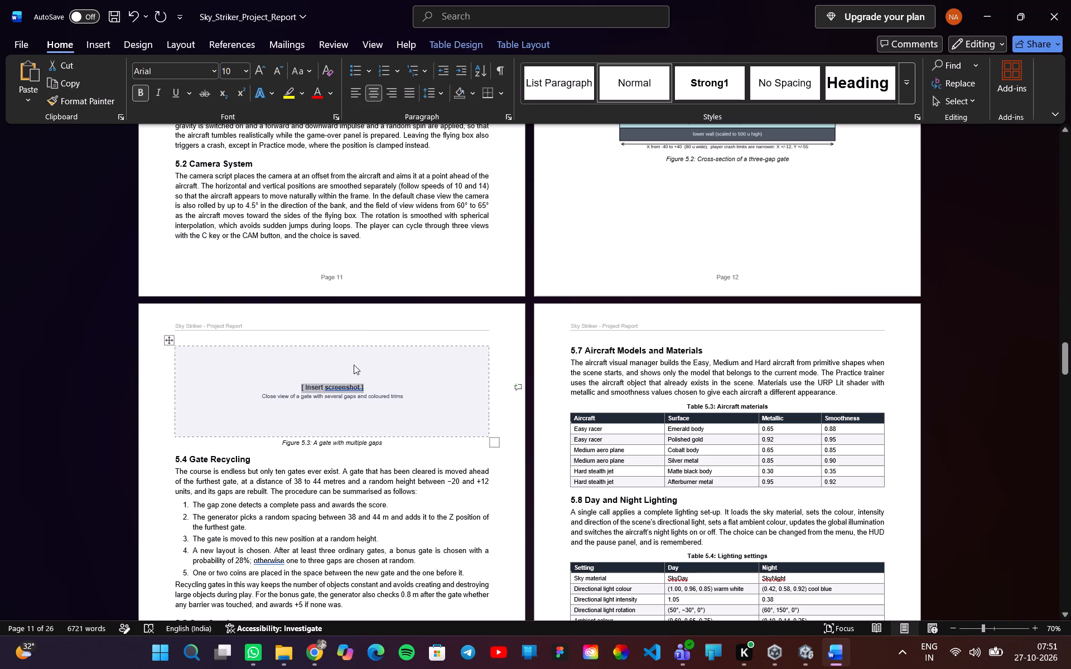
pyautogui.hotkey('ctrl', 'v')
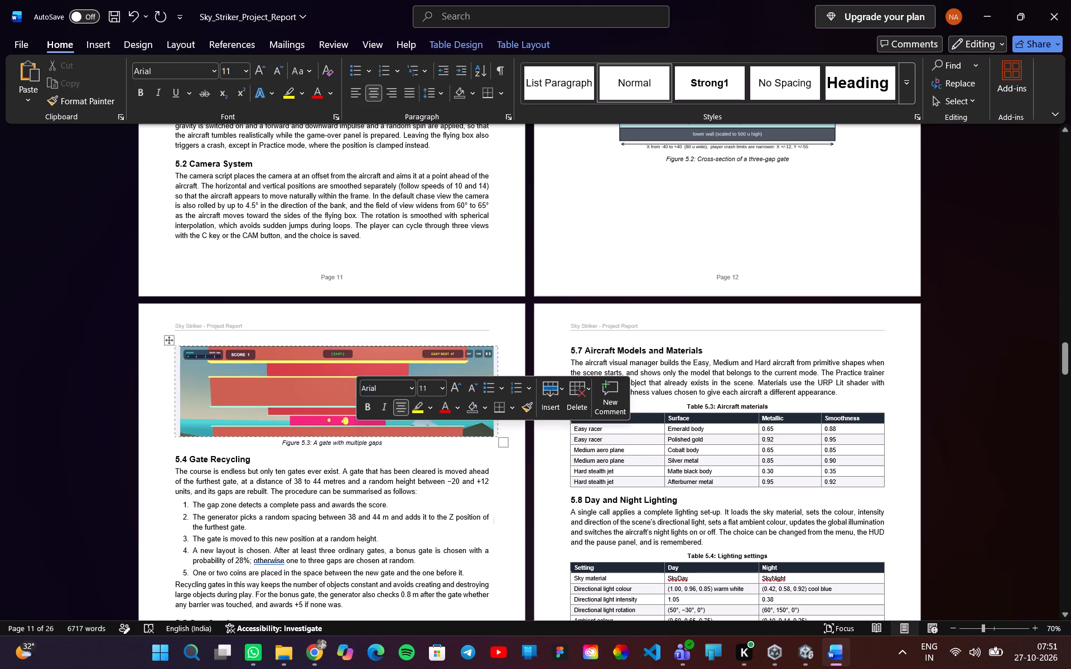
# Shrink the pasted gate picture proportionally so it fits entirely inside the Figure 5.3 placeholder frame.
pyautogui.click(185, 354)
pyautogui.moveTo(181, 346); pyautogui.dragTo(282, 435)
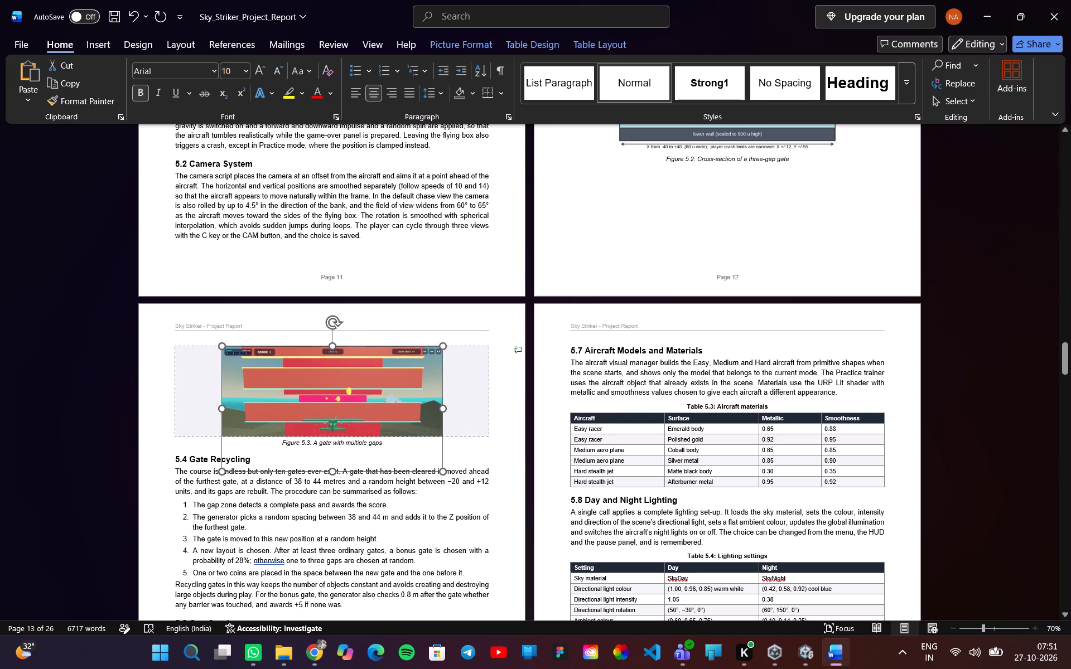
pyautogui.moveTo(282, 435); pyautogui.dragTo(335, 493)
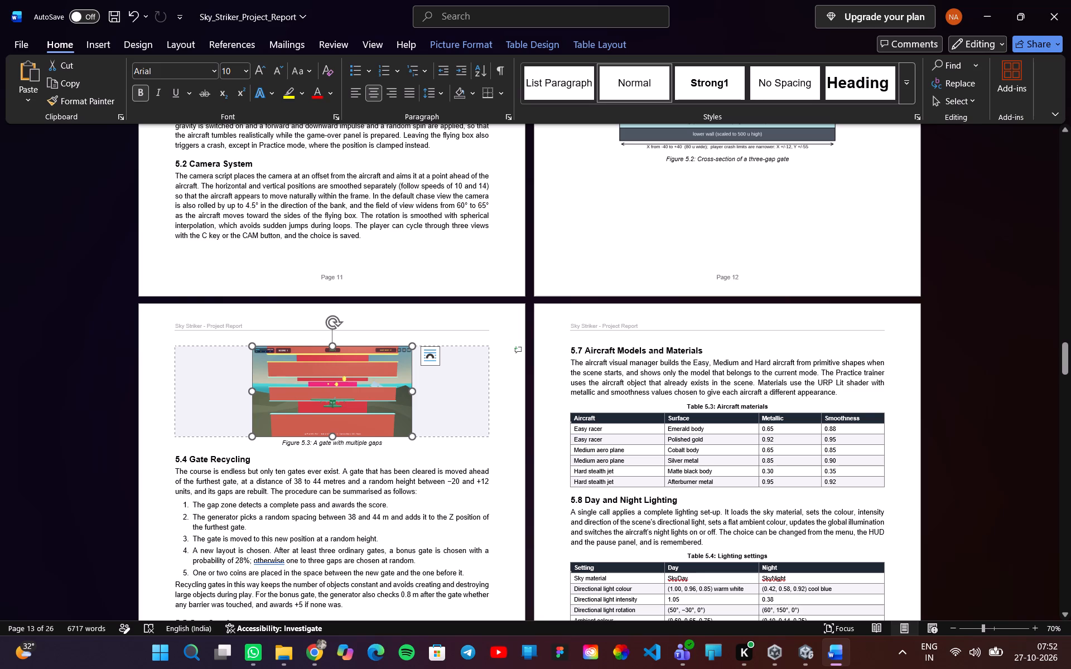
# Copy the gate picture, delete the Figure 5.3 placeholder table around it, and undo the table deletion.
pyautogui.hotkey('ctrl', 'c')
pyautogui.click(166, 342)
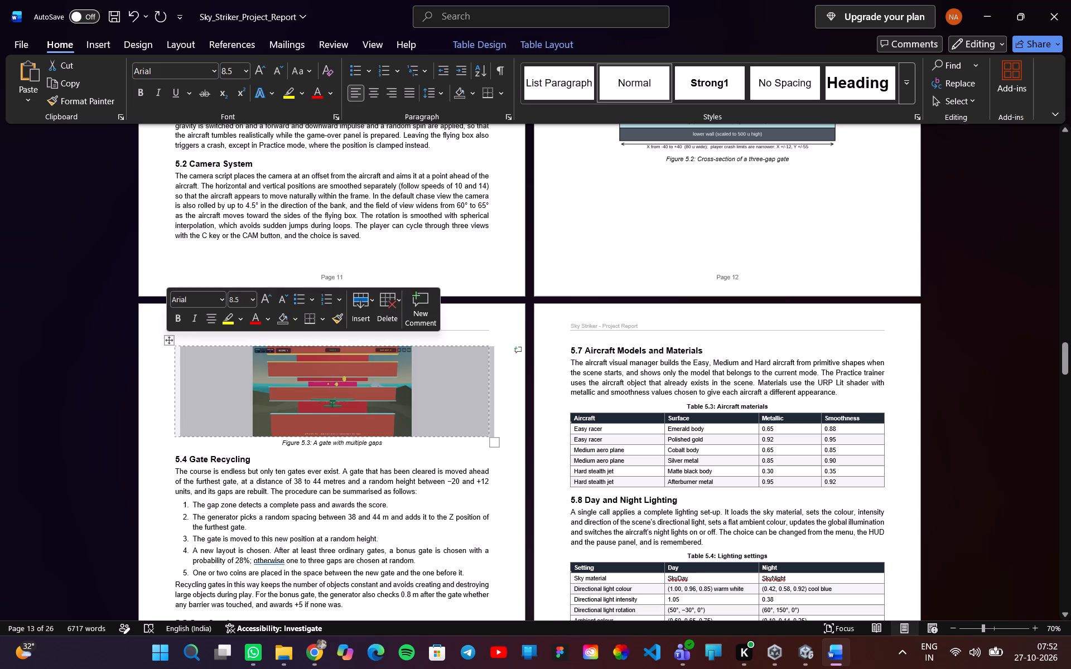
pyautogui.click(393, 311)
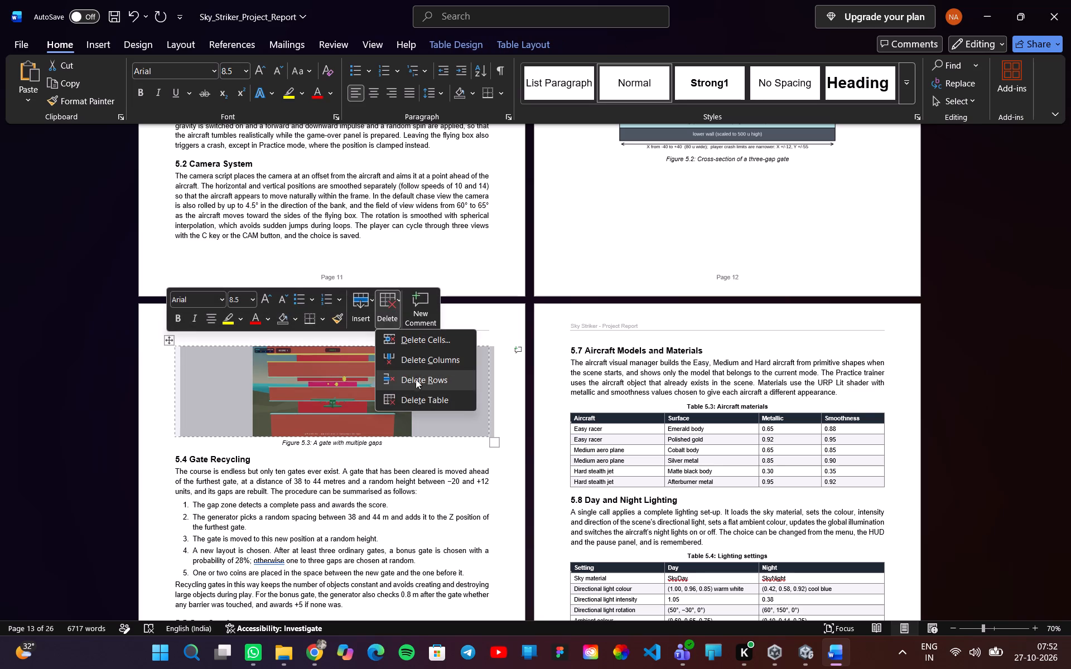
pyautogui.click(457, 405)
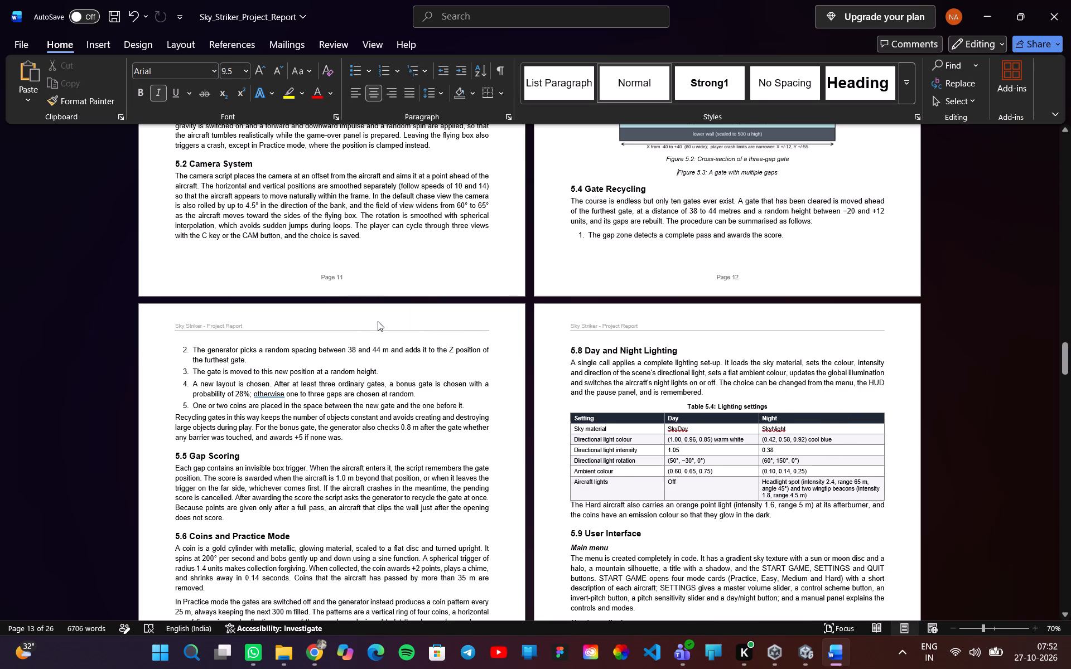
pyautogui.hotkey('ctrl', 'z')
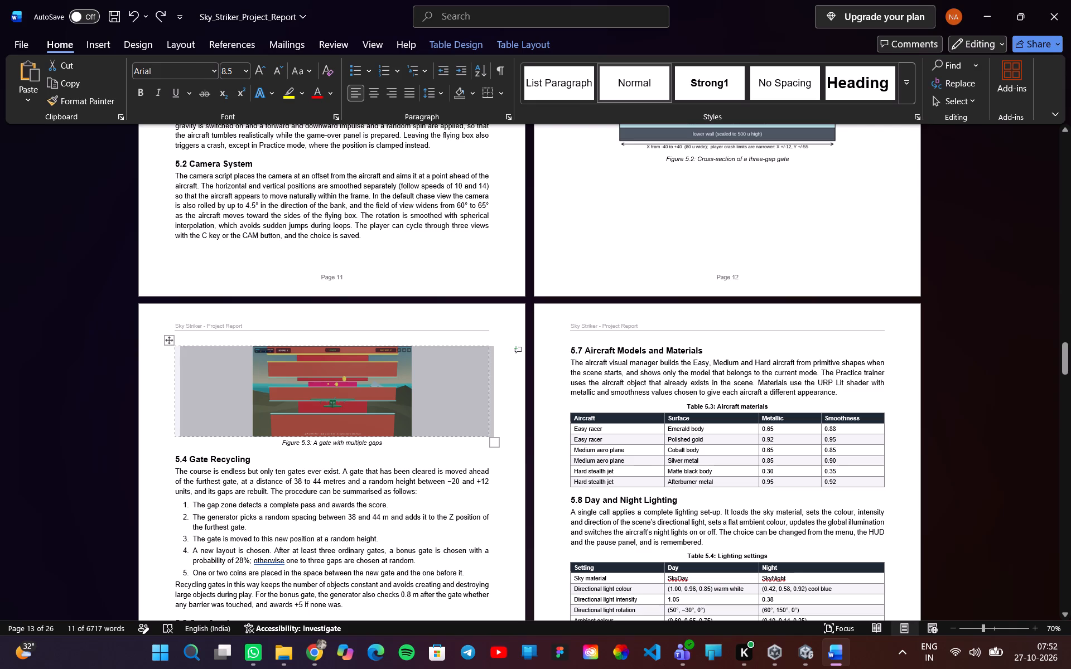
# Copy the gate picture and paste it below the Figure 5.3 placeholder table, on its own line above the caption.
pyautogui.click(364, 380)
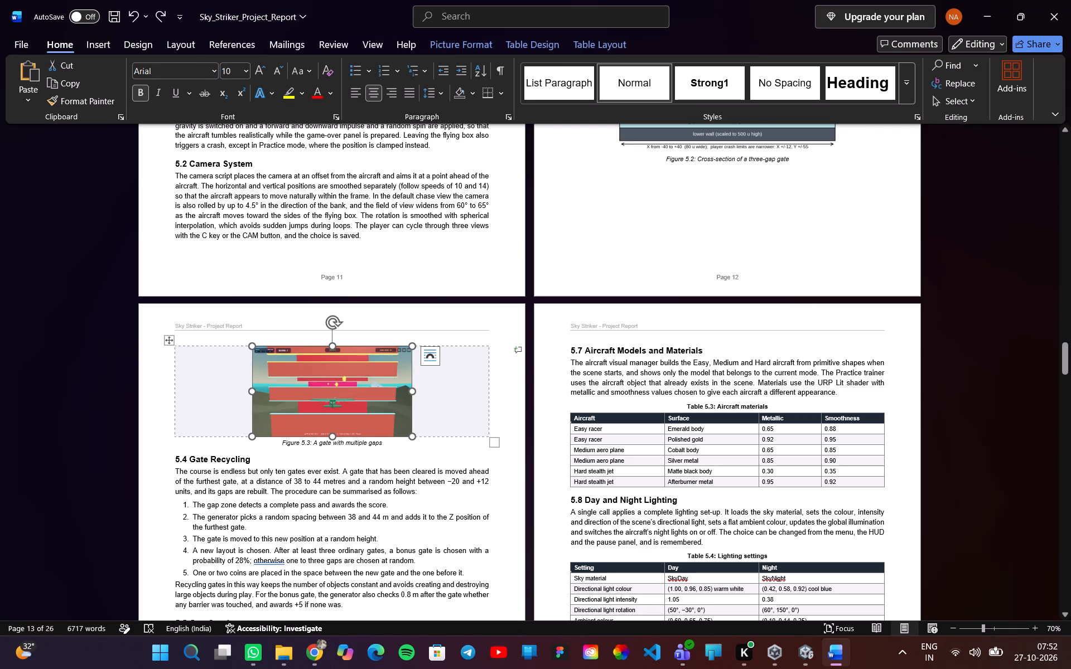
pyautogui.click(327, 447)
pyautogui.click(326, 404)
pyautogui.rightClick(326, 404)
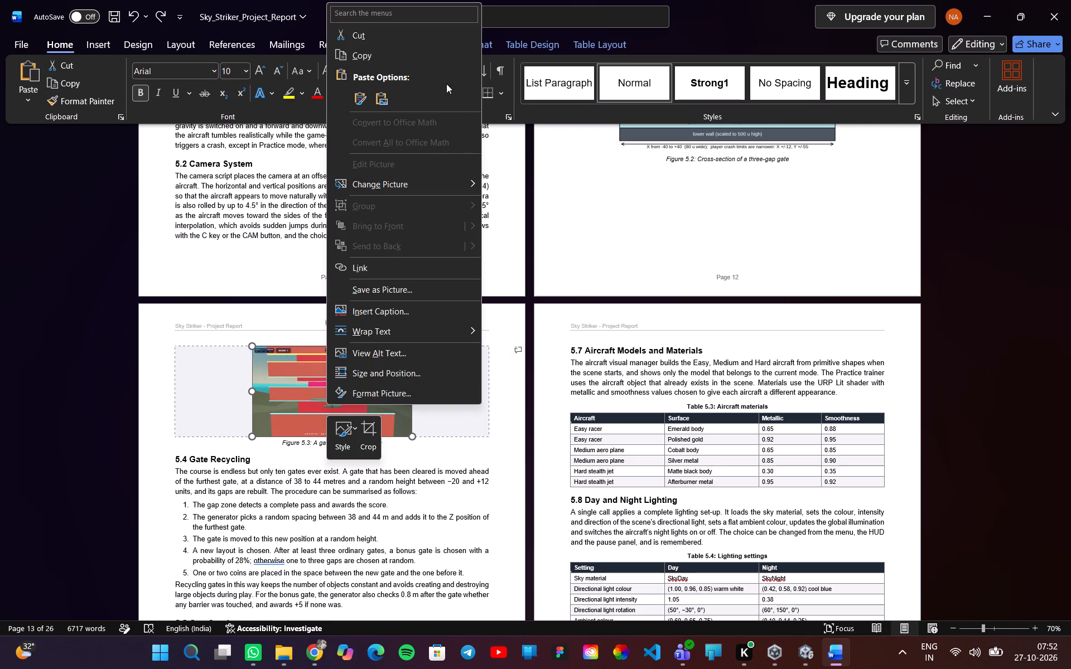
pyautogui.click(402, 56)
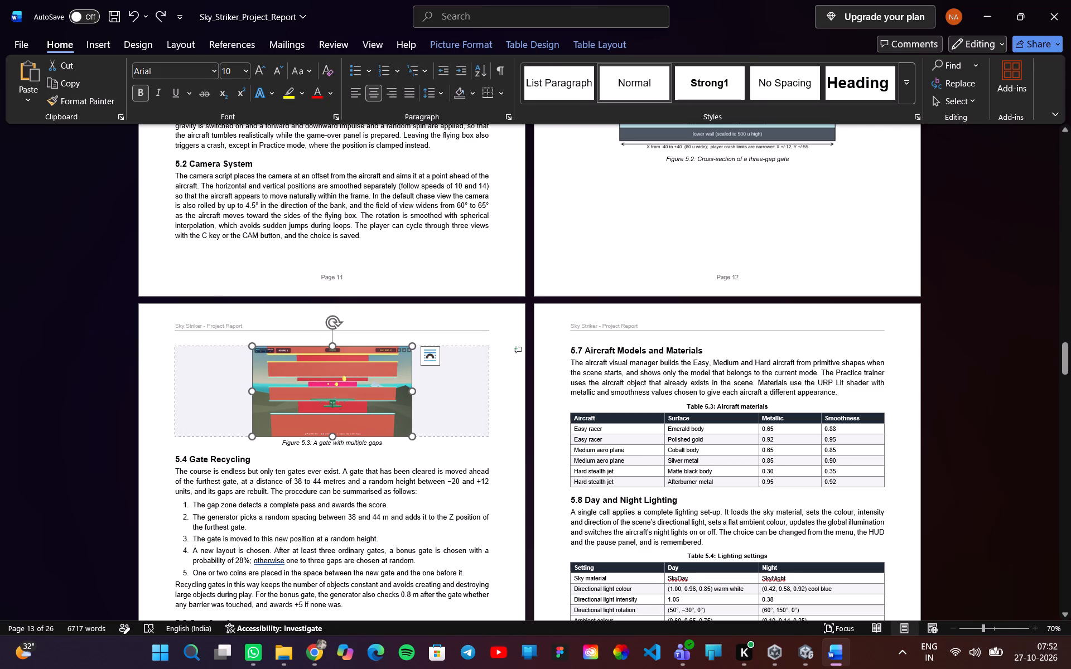
pyautogui.click(192, 342)
pyautogui.moveTo(192, 342); pyautogui.dragTo(219, 337)
pyautogui.click(219, 337)
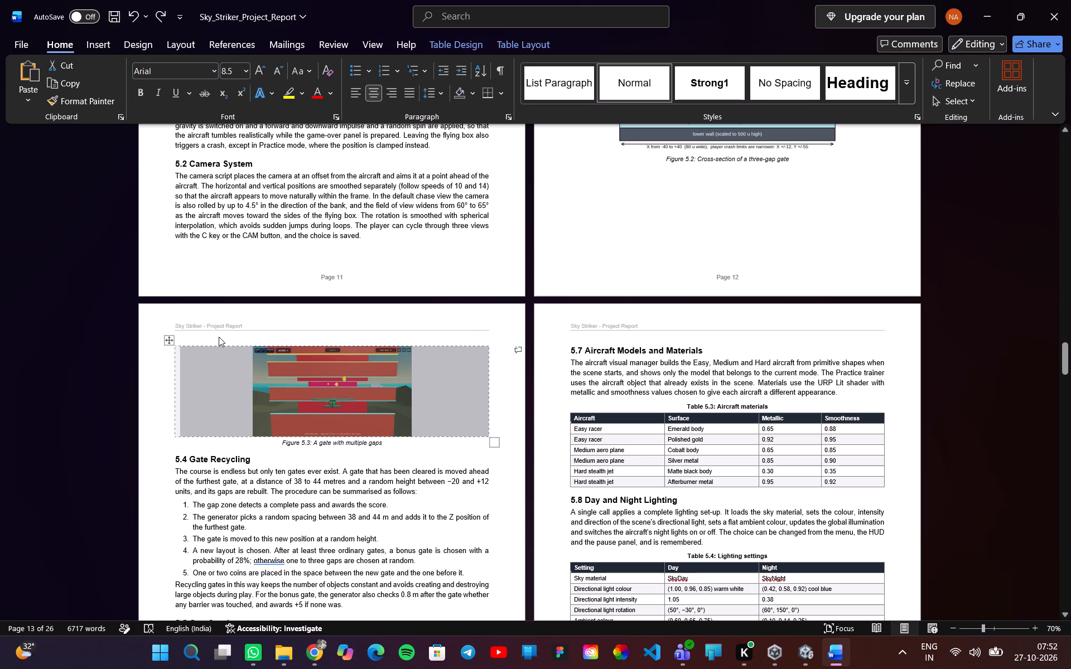
pyautogui.click(243, 342)
pyautogui.click(166, 377)
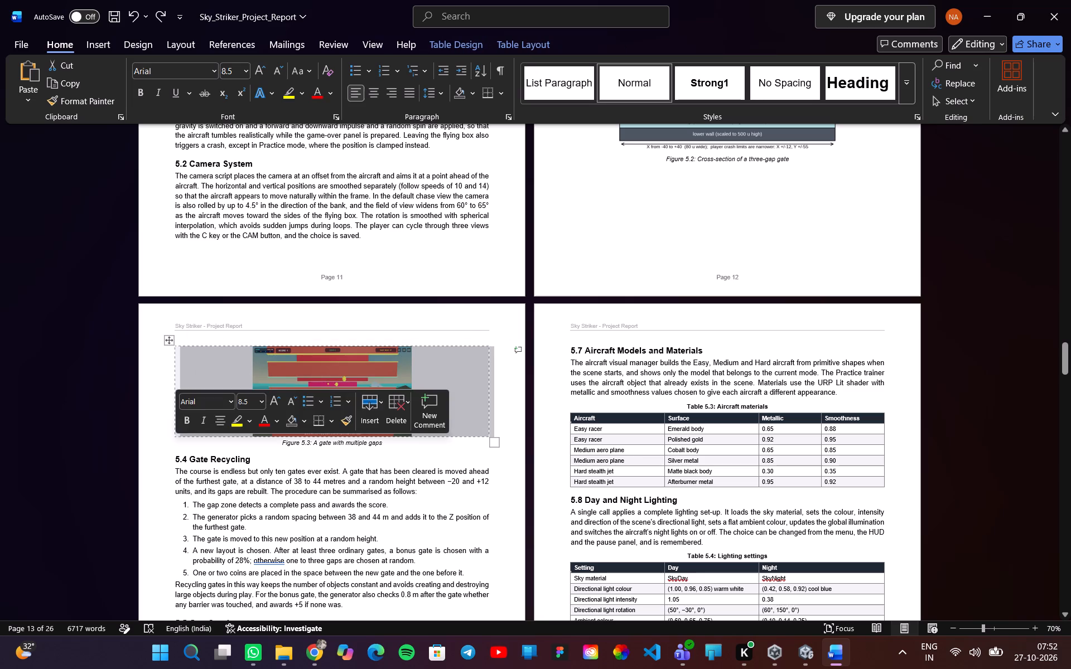
pyautogui.click(215, 441)
pyautogui.hotkey('ctrl', 'v')
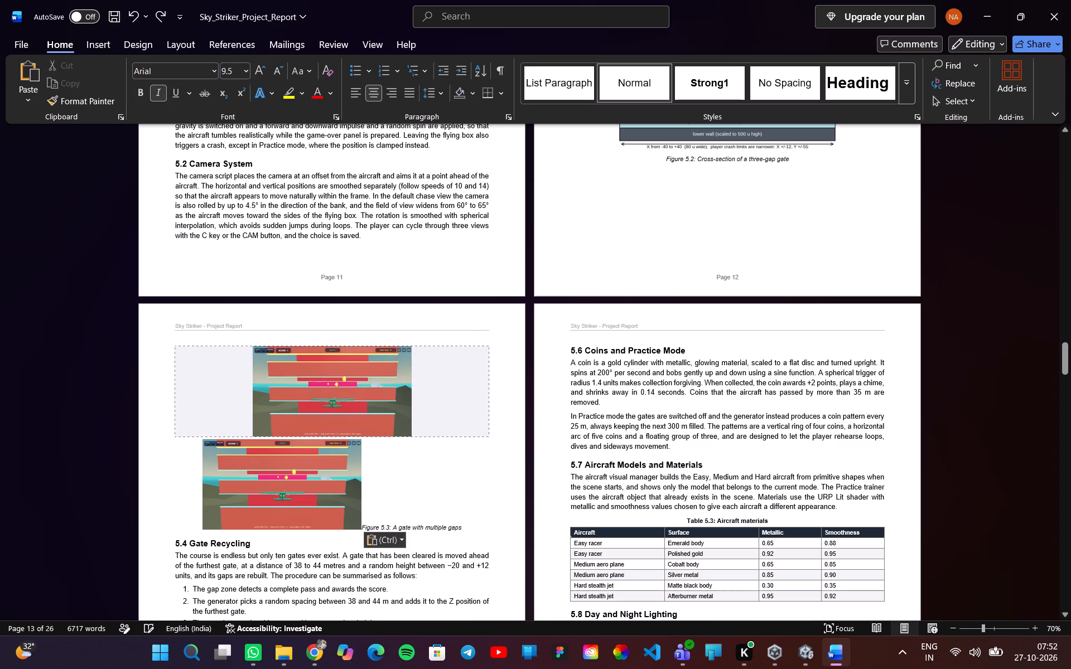
pyautogui.press('Return')
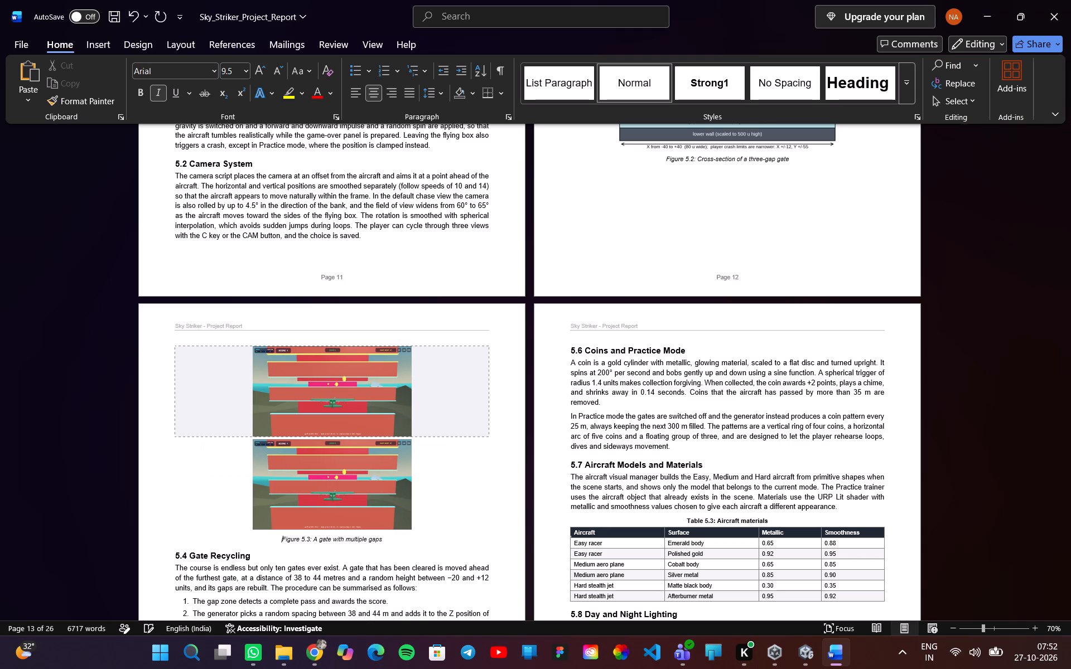
# Delete the Figure 5.3 placeholder table together with the original gate picture inside it.
pyautogui.click(196, 346)
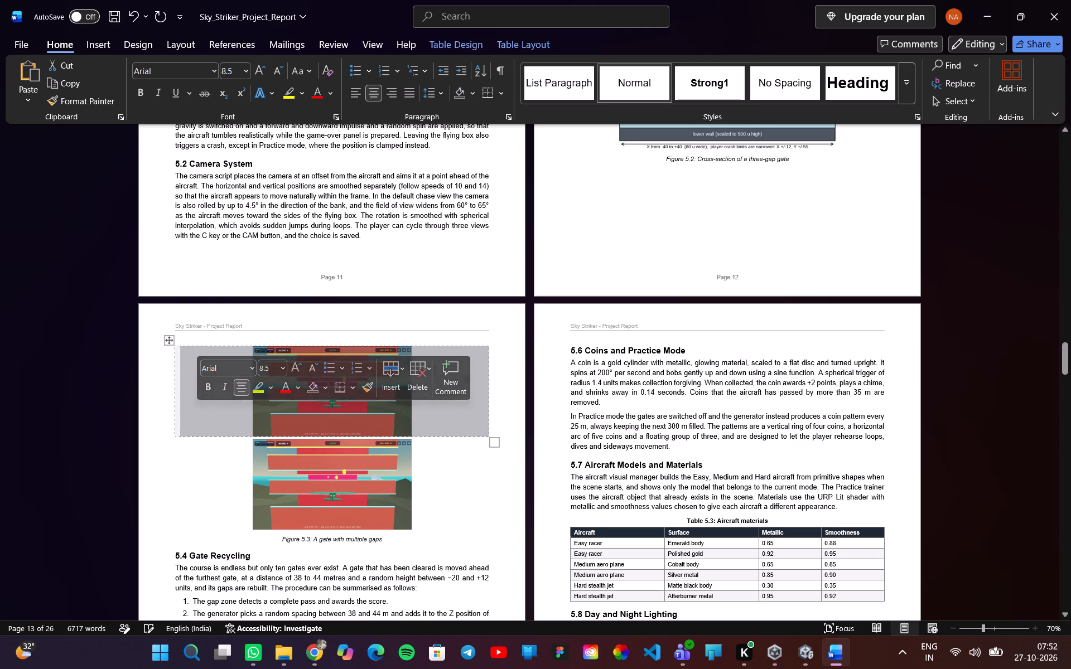
pyautogui.click(169, 344)
pyautogui.rightClick(169, 344)
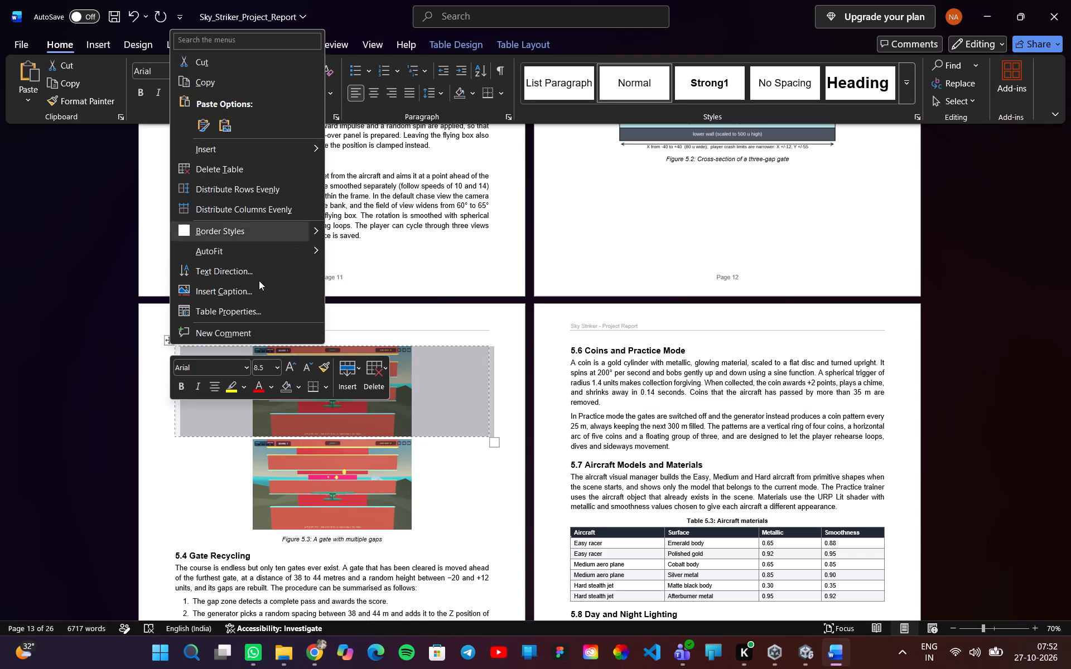
pyautogui.click(271, 172)
# Enlarge the remaining Figure 5.3 gate picture proportionally to a little over half the text width.
pyautogui.click(372, 403)
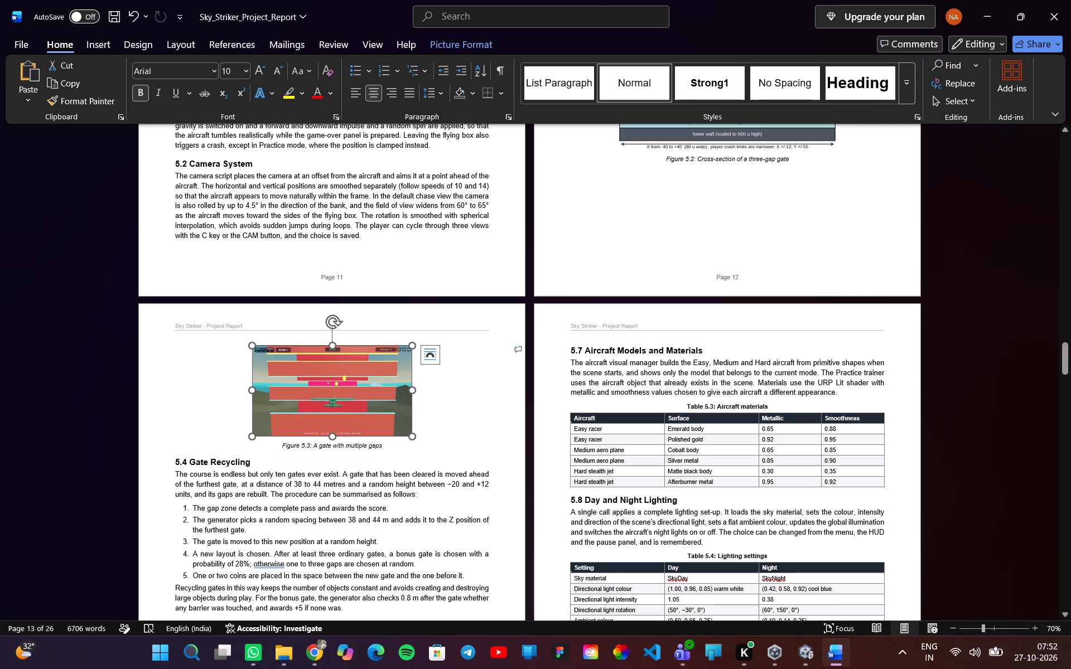
pyautogui.scroll(-2, 447, 432)
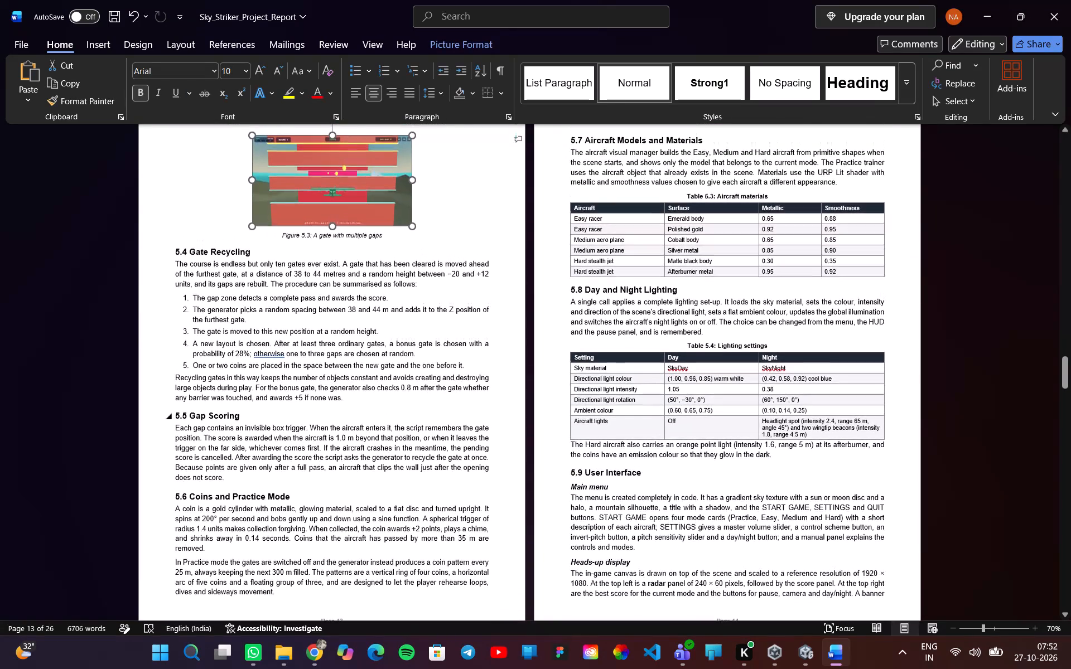
pyautogui.moveTo(413, 227); pyautogui.dragTo(422, 233)
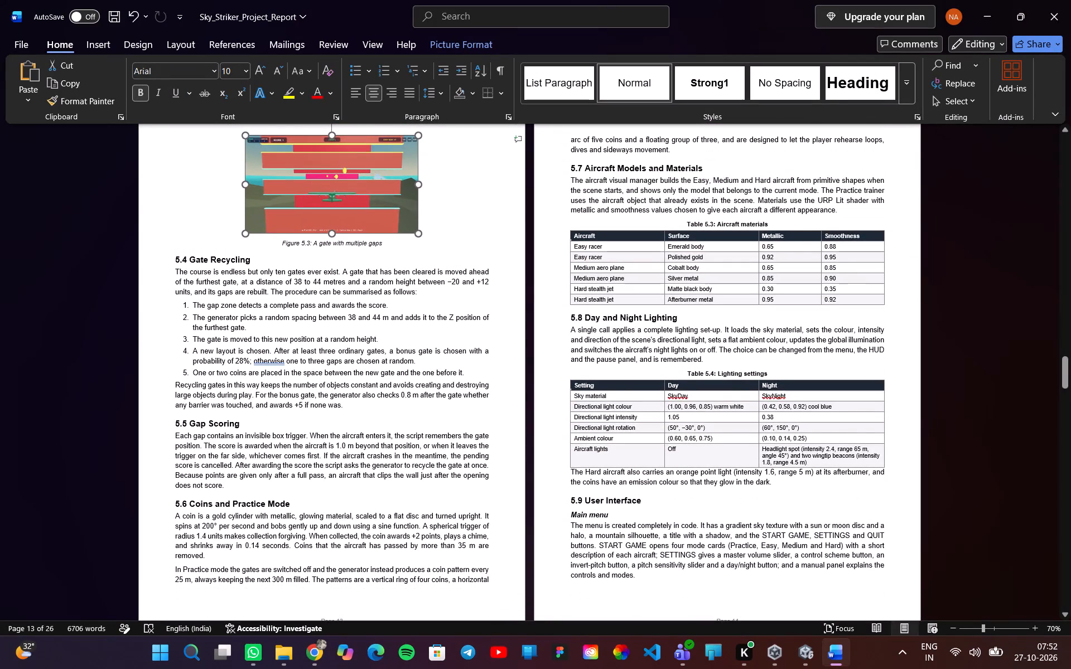
pyautogui.moveTo(422, 233); pyautogui.dragTo(432, 242)
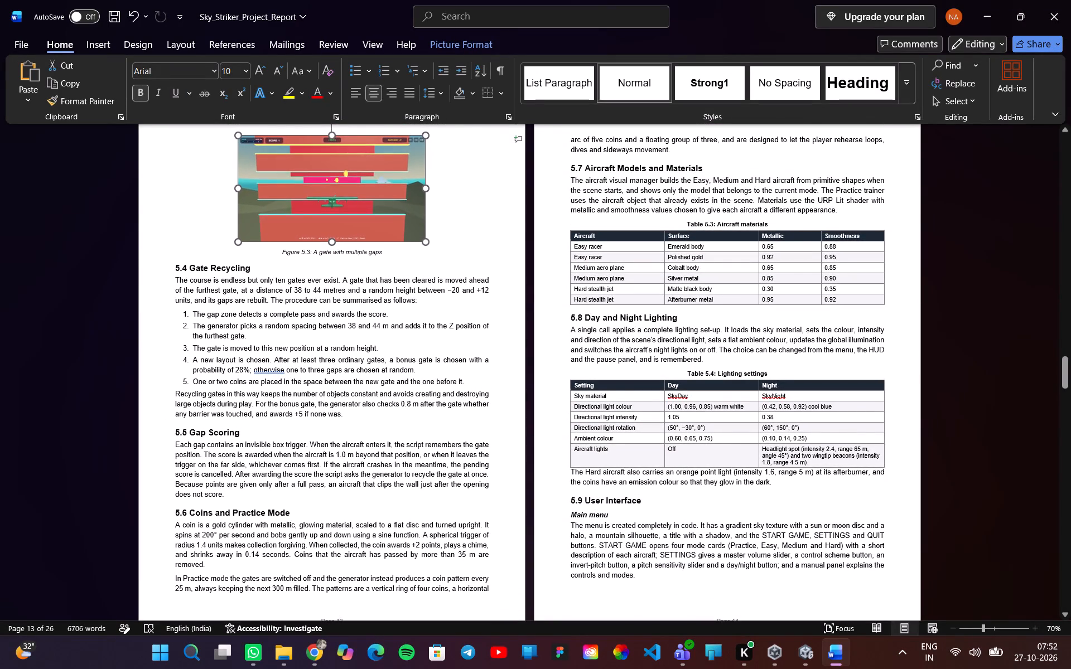
pyautogui.moveTo(432, 242); pyautogui.dragTo(438, 248)
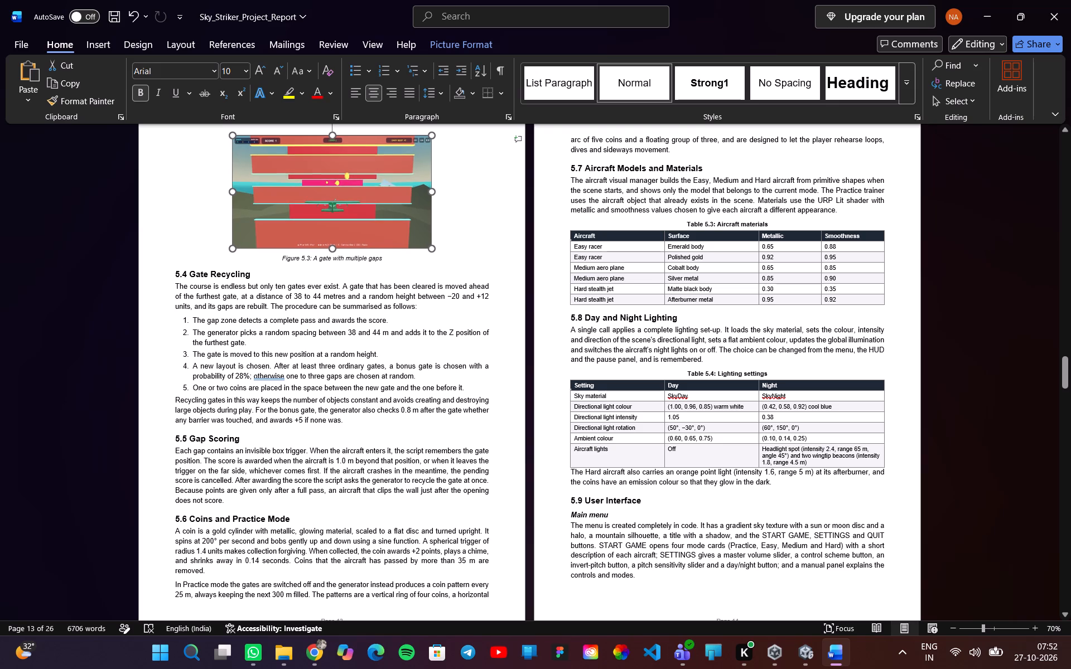
pyautogui.moveTo(438, 248); pyautogui.dragTo(438, 249)
pyautogui.moveTo(438, 249); pyautogui.dragTo(437, 249)
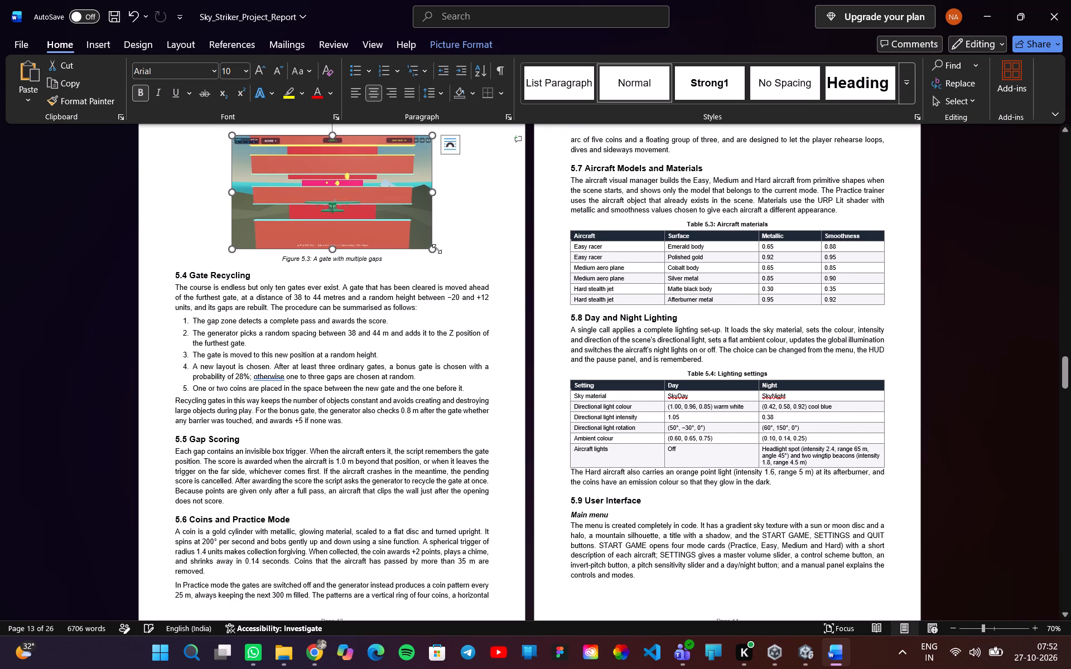
# Place the cursor in the Figure 5.5 game-over panel placeholder on page 15, and switch to the Unity editor.
pyautogui.scroll(-5, 633, 324)
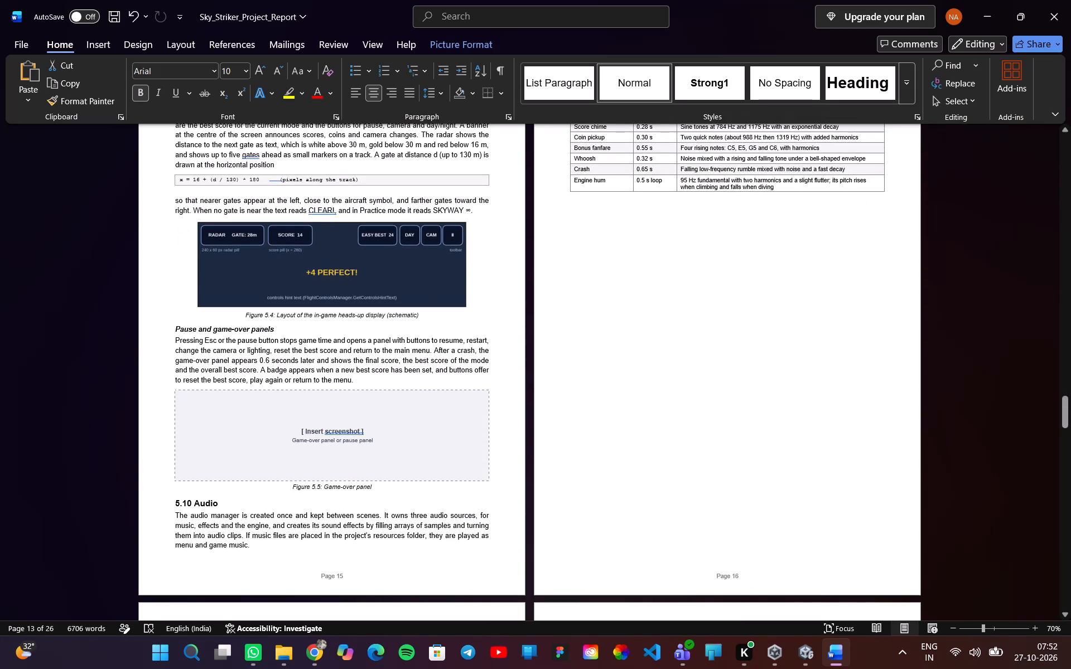
pyautogui.click(377, 416)
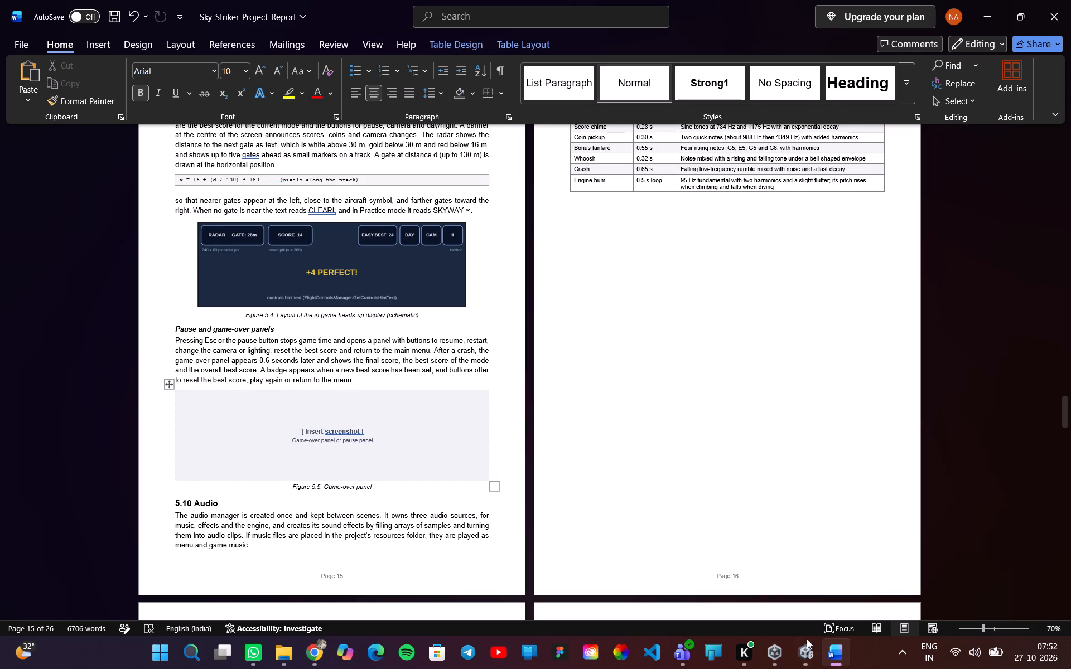
pyautogui.click(774, 653)
pyautogui.click(774, 653)
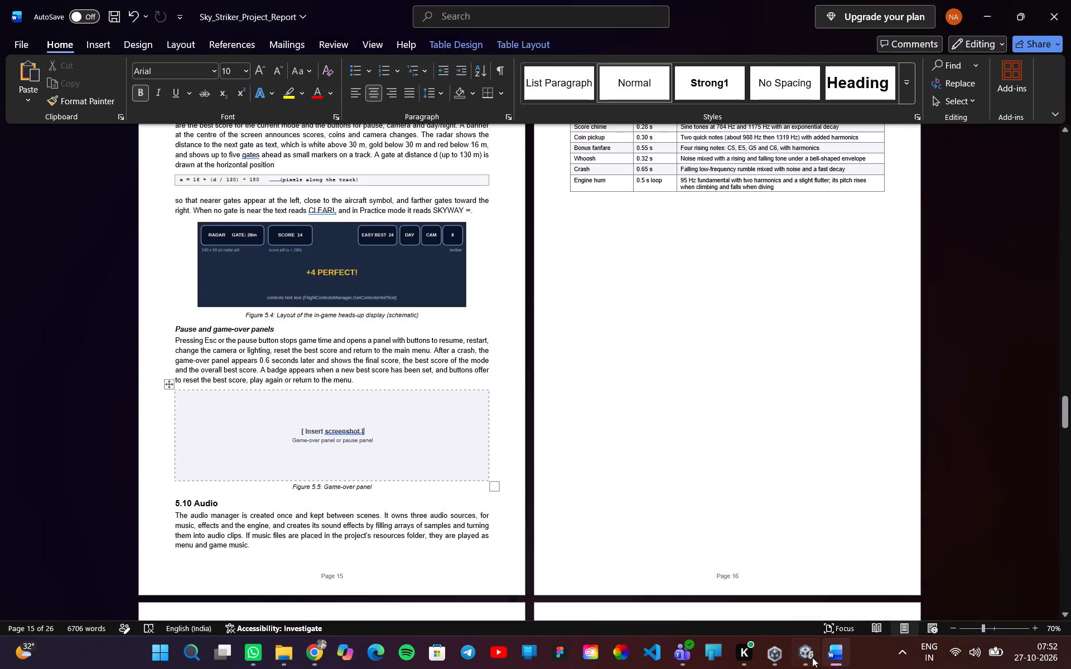
pyautogui.click(812, 657)
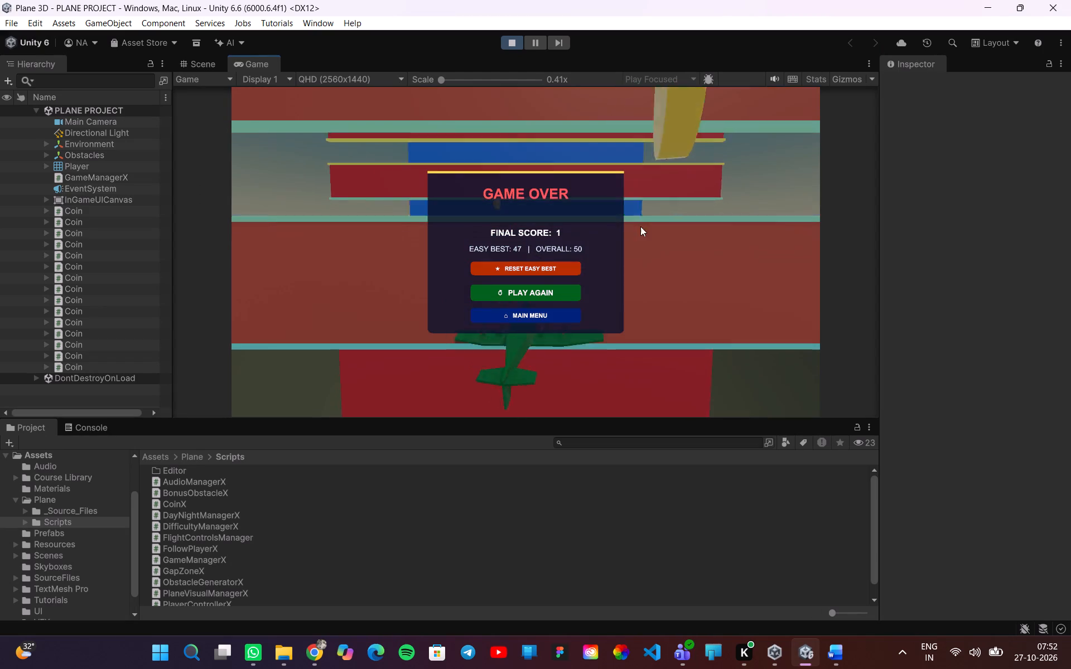
# Play the Easy game again, steer the aircraft through the first gate, and pause the game to show the pause panel.
pyautogui.click(546, 285)
pyautogui.press('Down')
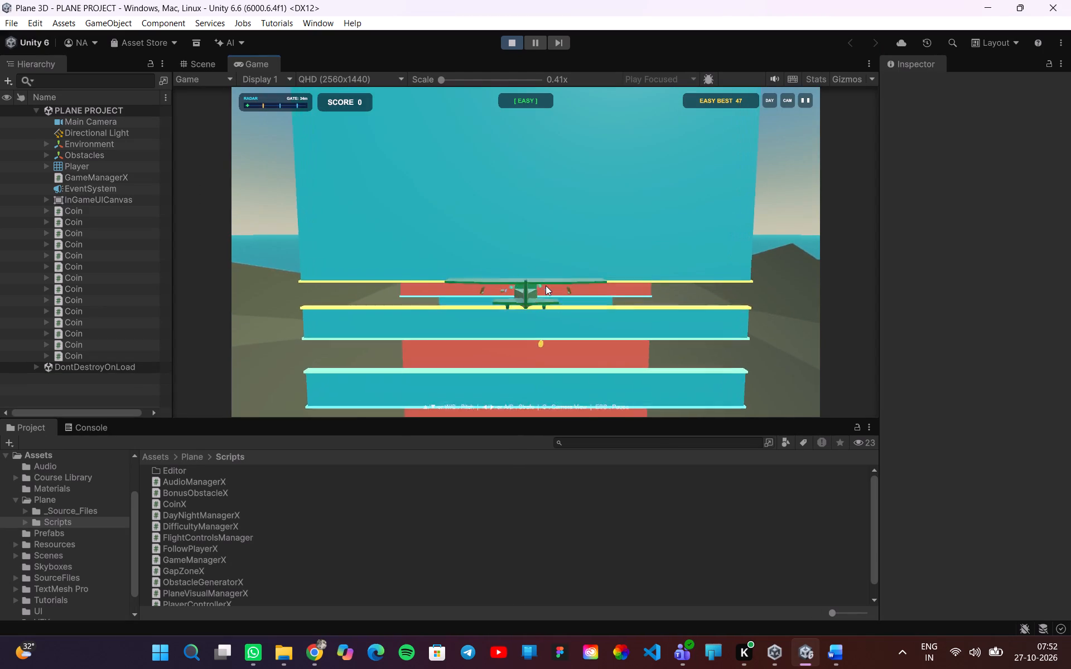
pyautogui.press('Down')
pyautogui.press('Down')
pyautogui.press('Down')
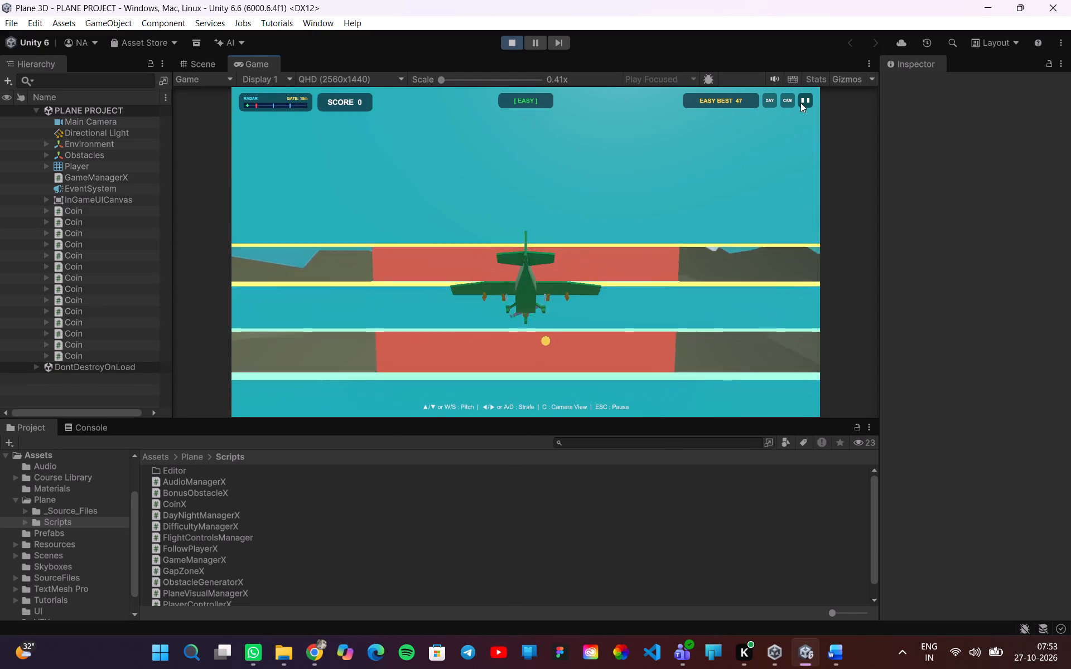
pyautogui.press('Up')
pyautogui.press('Down')
pyautogui.press('Down')
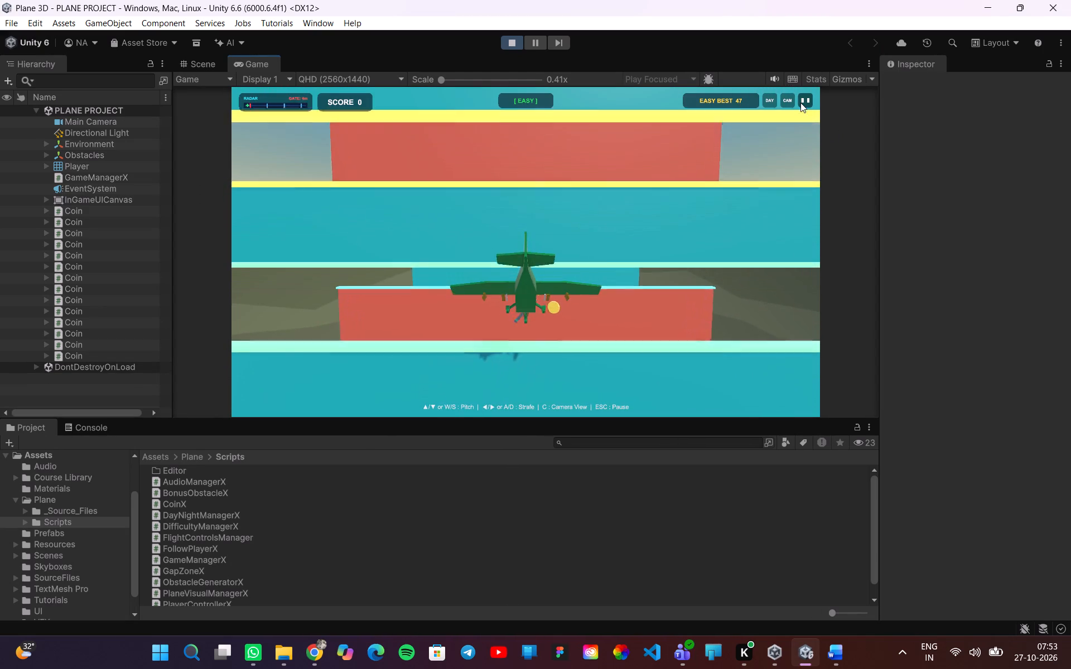
pyautogui.press('Up')
pyautogui.click(800, 103)
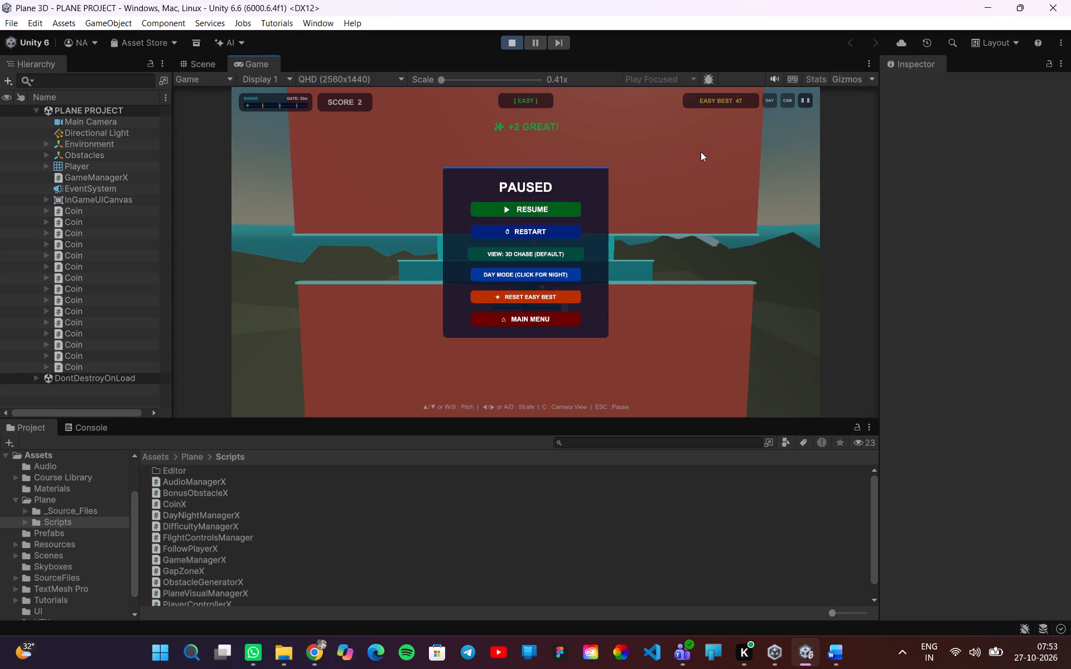
# Capture a rectangular screenshot of the game view showing the PAUSED panel.
pyautogui.press('Print')
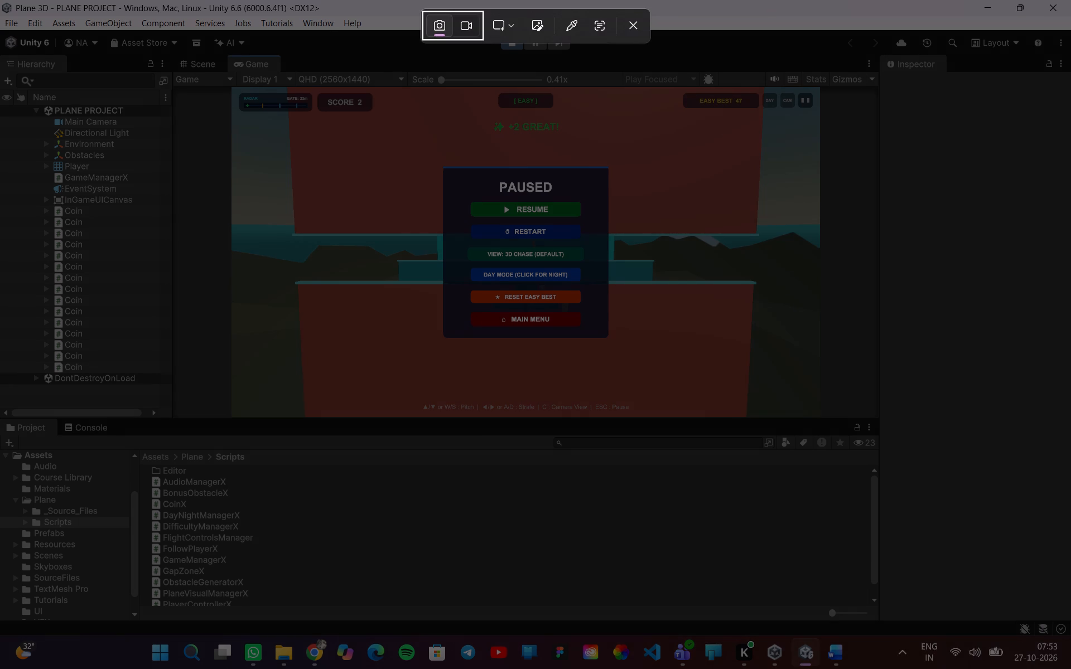
pyautogui.moveTo(233, 86); pyautogui.dragTo(848, 416)
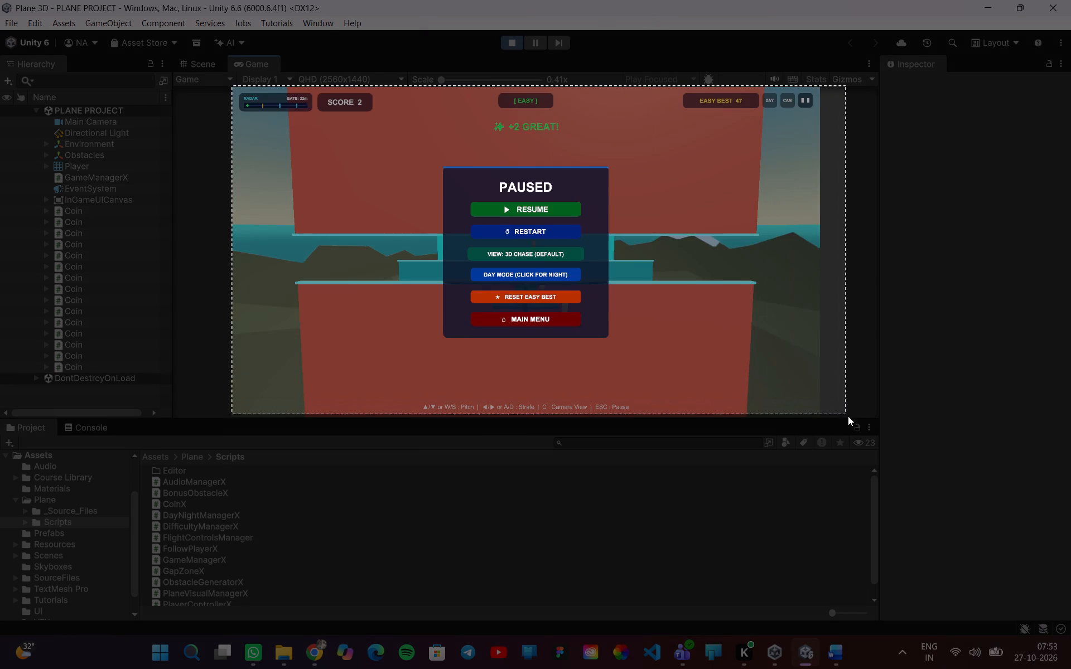
pyautogui.moveTo(848, 416); pyautogui.dragTo(869, 416)
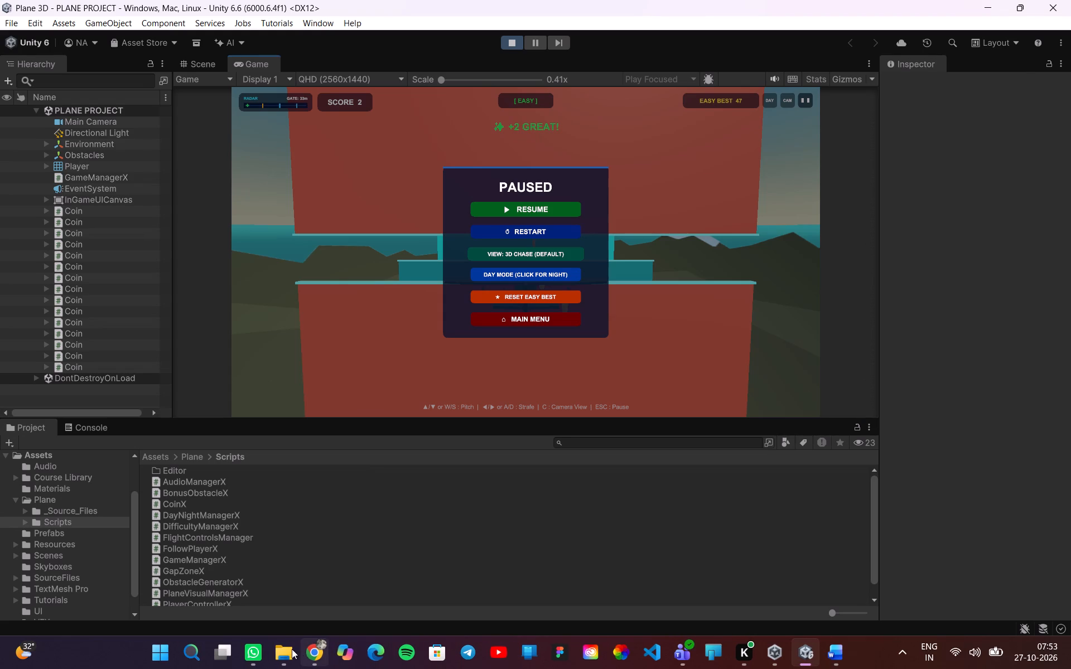
# Switch to Word and paste the pause screenshot into the "Game-over panel or pause panel" line of the Figure 5.5 placeholder.
pyautogui.click(827, 660)
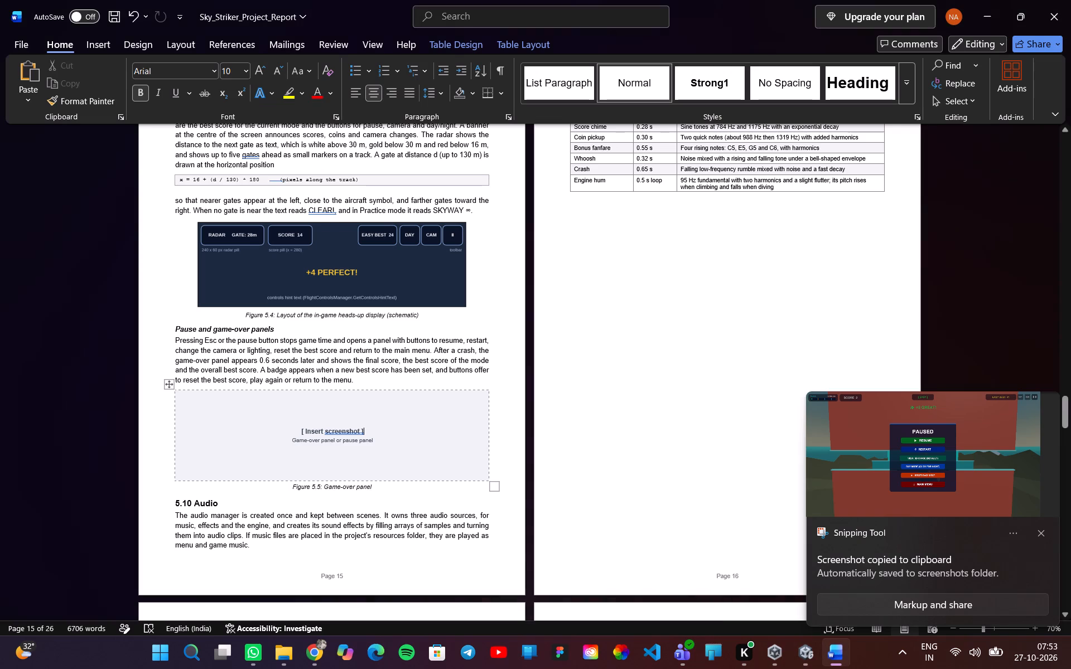
pyautogui.click(397, 457)
pyautogui.click(361, 439)
pyautogui.hotkey('ctrl', 'v')
# Shrink the pasted pause screenshot to about 3.77 cm high by 7.29 cm wide so it fits inside the Figure 5.5 placeholder.
pyautogui.click(438, 449)
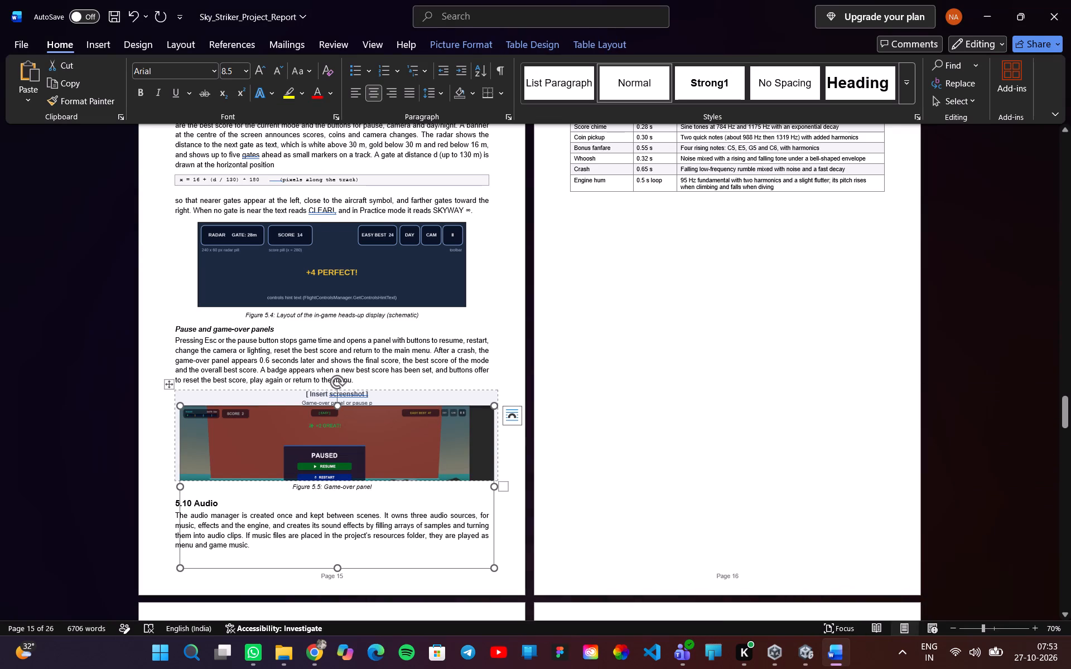
pyautogui.moveTo(178, 406); pyautogui.dragTo(328, 526)
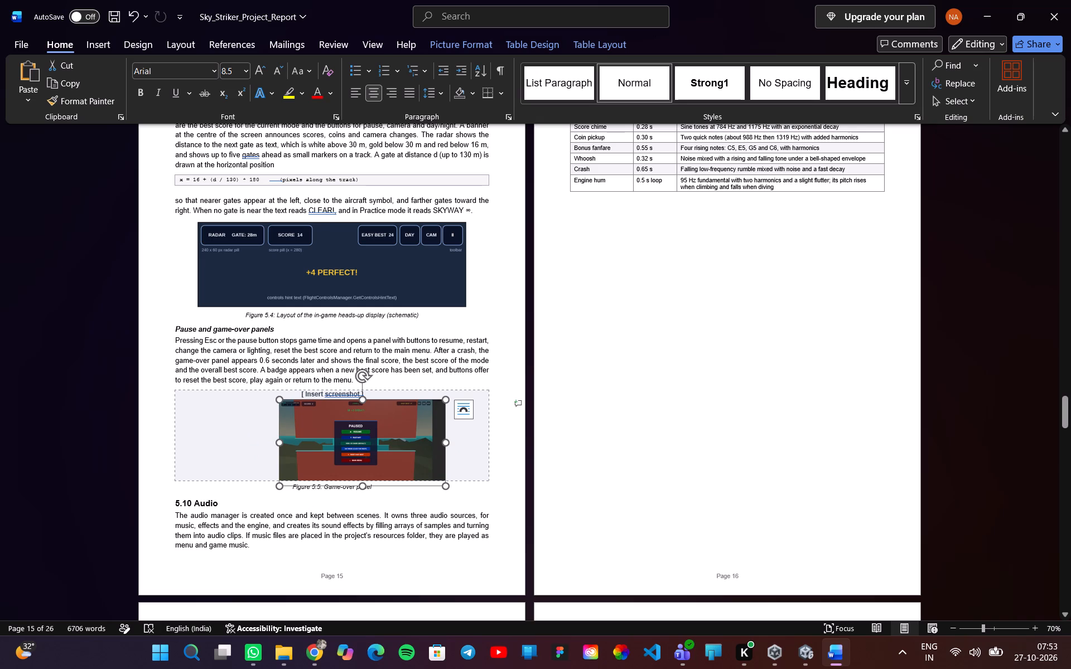
pyautogui.click(576, 520)
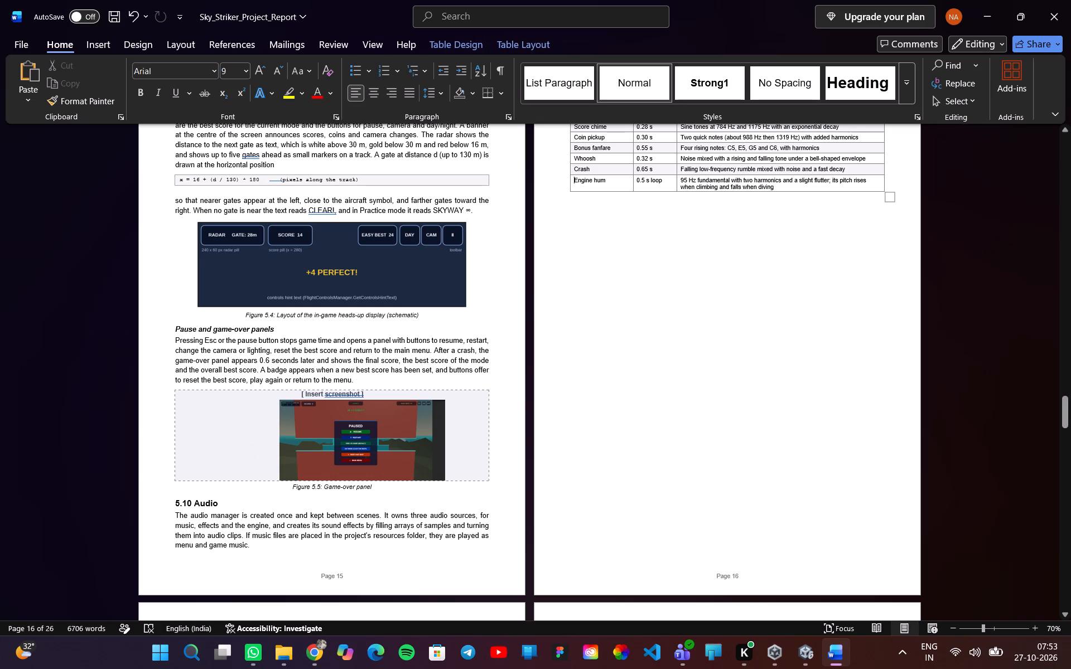
pyautogui.click(384, 445)
pyautogui.moveTo(450, 489); pyautogui.dragTo(429, 473)
pyautogui.click(408, 445)
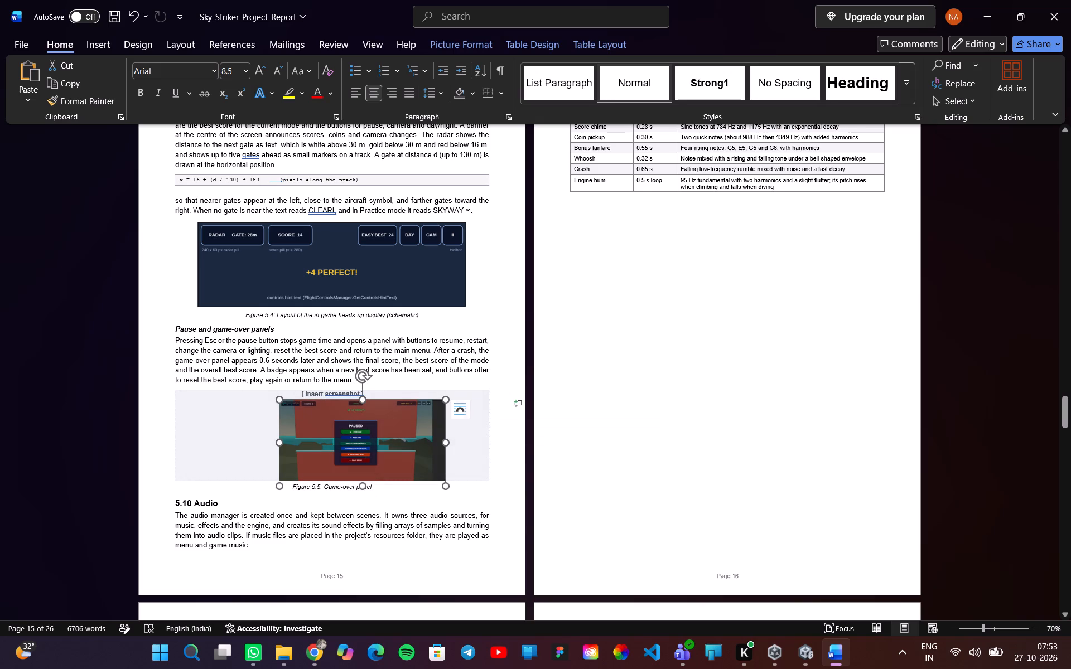
pyautogui.moveTo(449, 486); pyautogui.dragTo(430, 473)
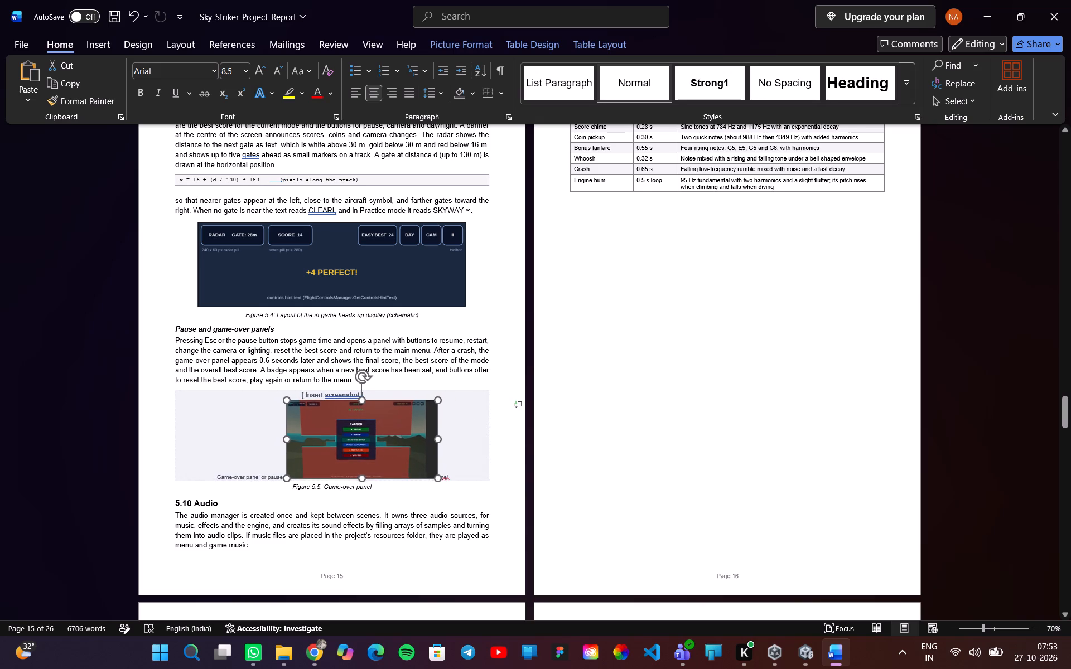
pyautogui.moveTo(430, 473); pyautogui.dragTo(414, 463)
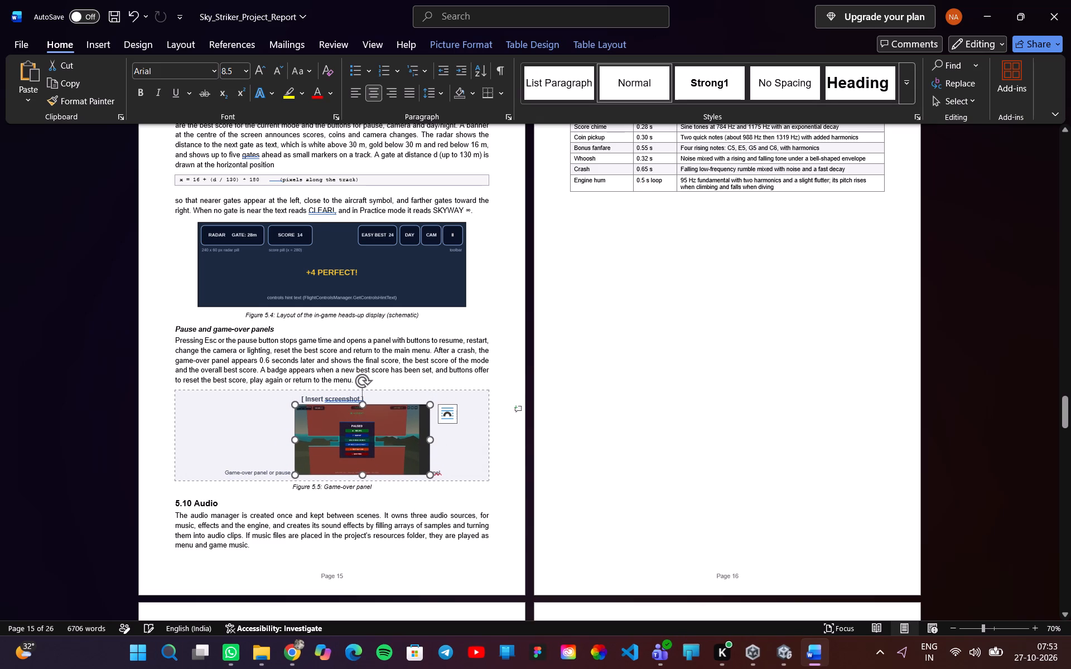
# Copy the resized screenshot to the end of the paragraph above the placeholder, and delete the Figure 5.5 placeholder table.
pyautogui.click(356, 439)
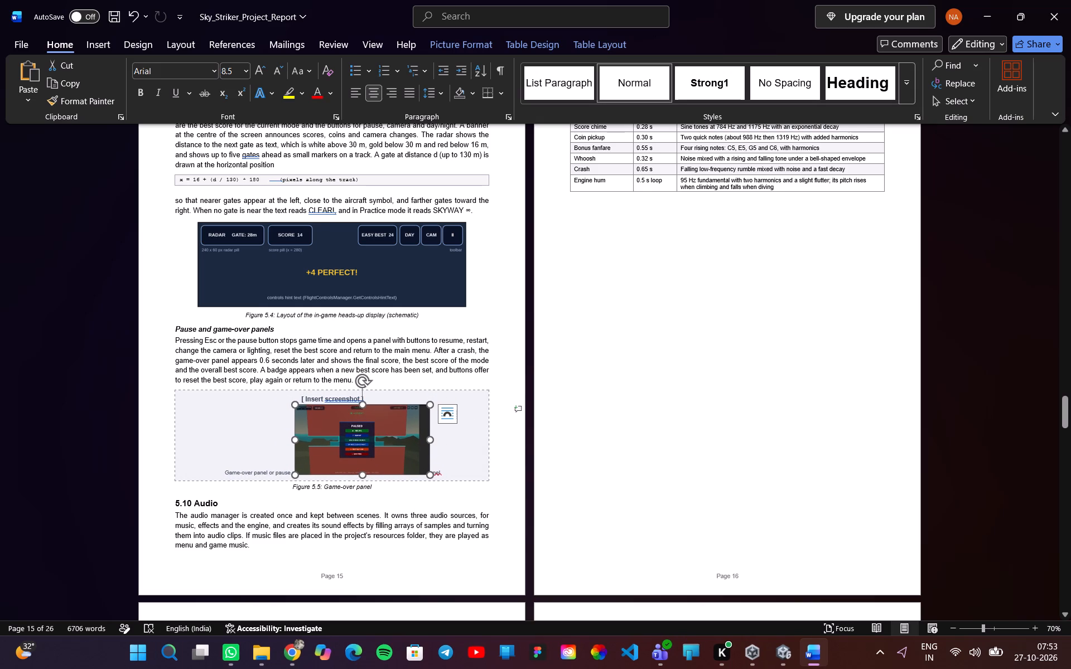
pyautogui.hotkey('ctrl', 'c')
pyautogui.click(383, 382)
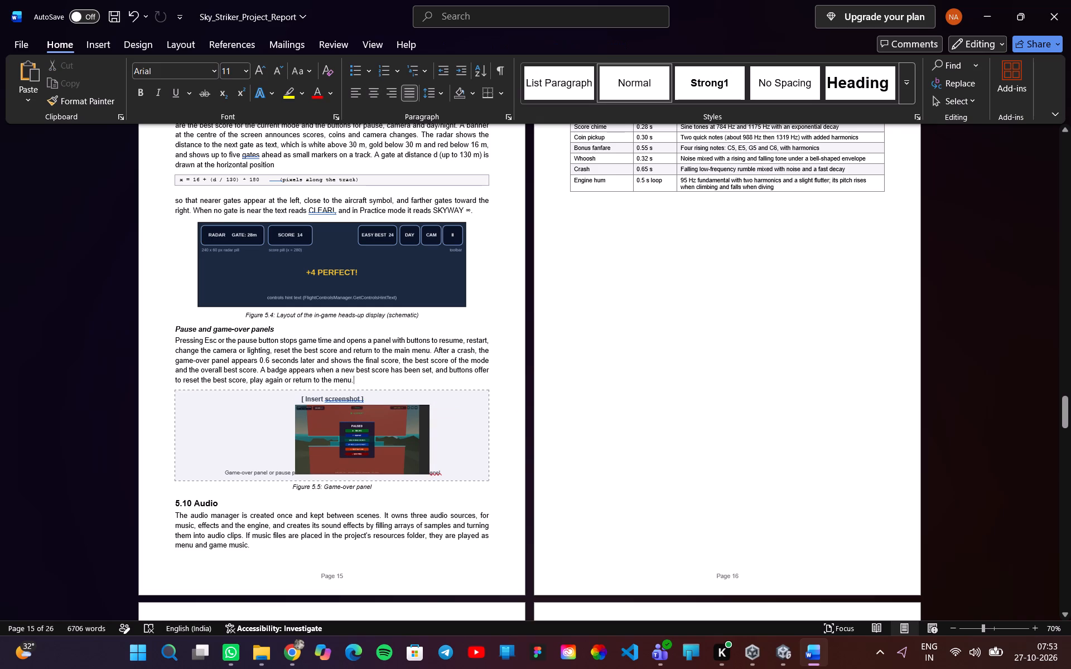
pyautogui.hotkey('ctrl', 'v')
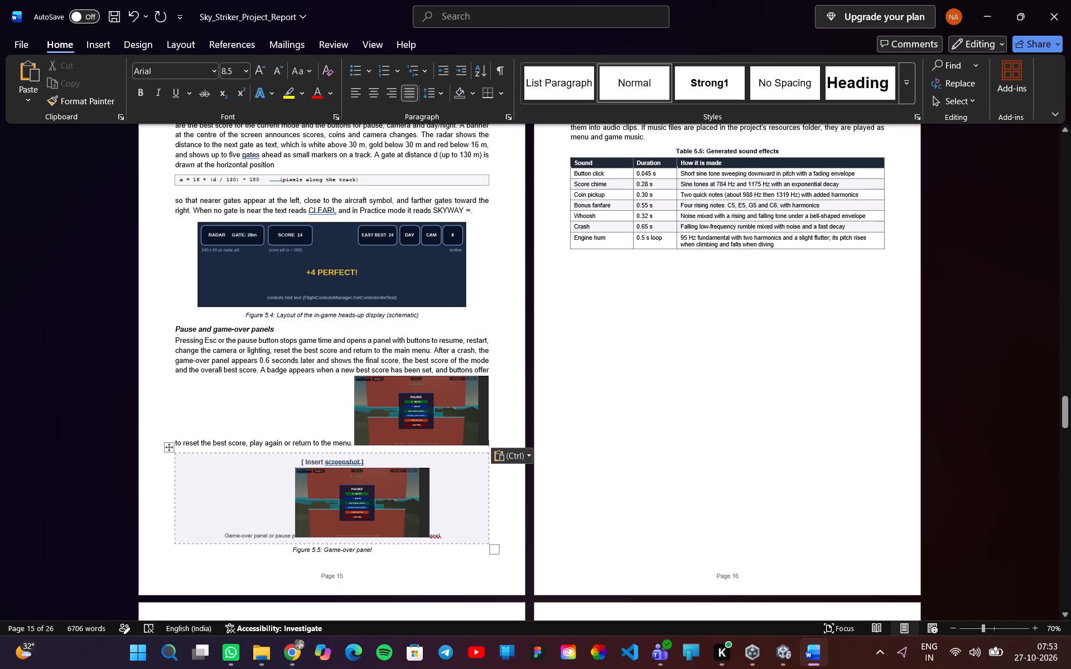
pyautogui.click(360, 514)
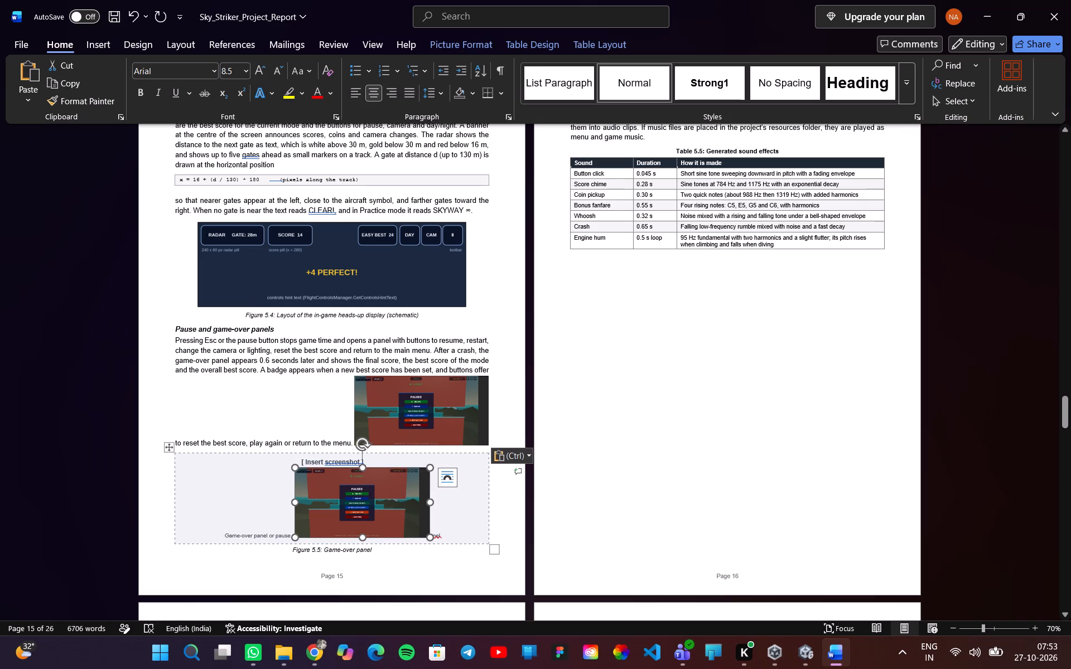
pyautogui.click(166, 447)
pyautogui.rightClick(166, 447)
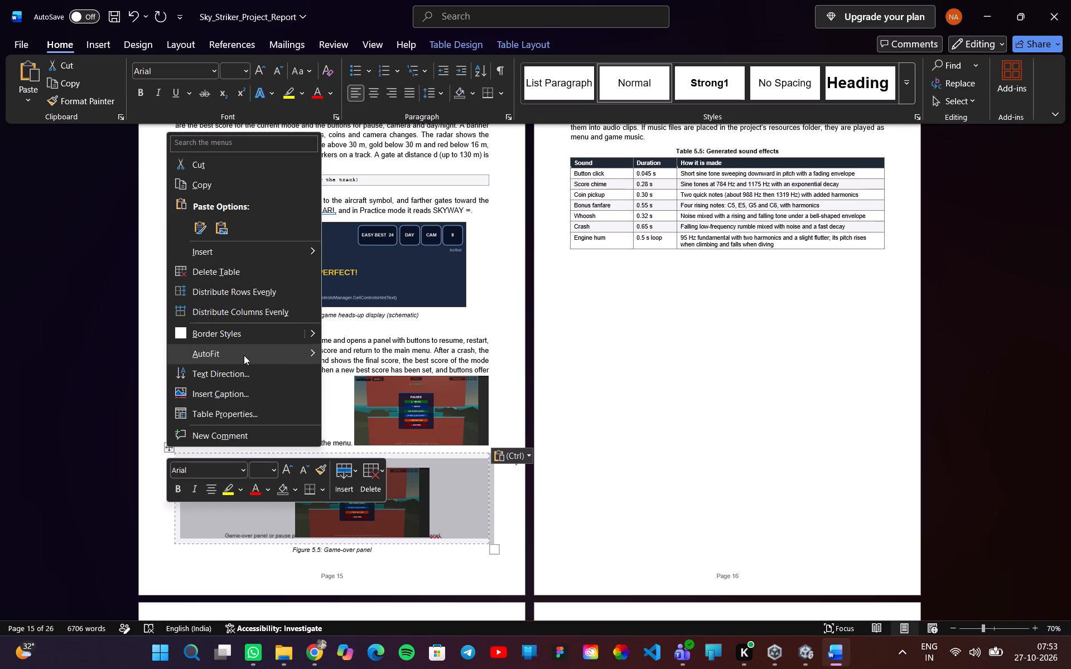
pyautogui.click(276, 270)
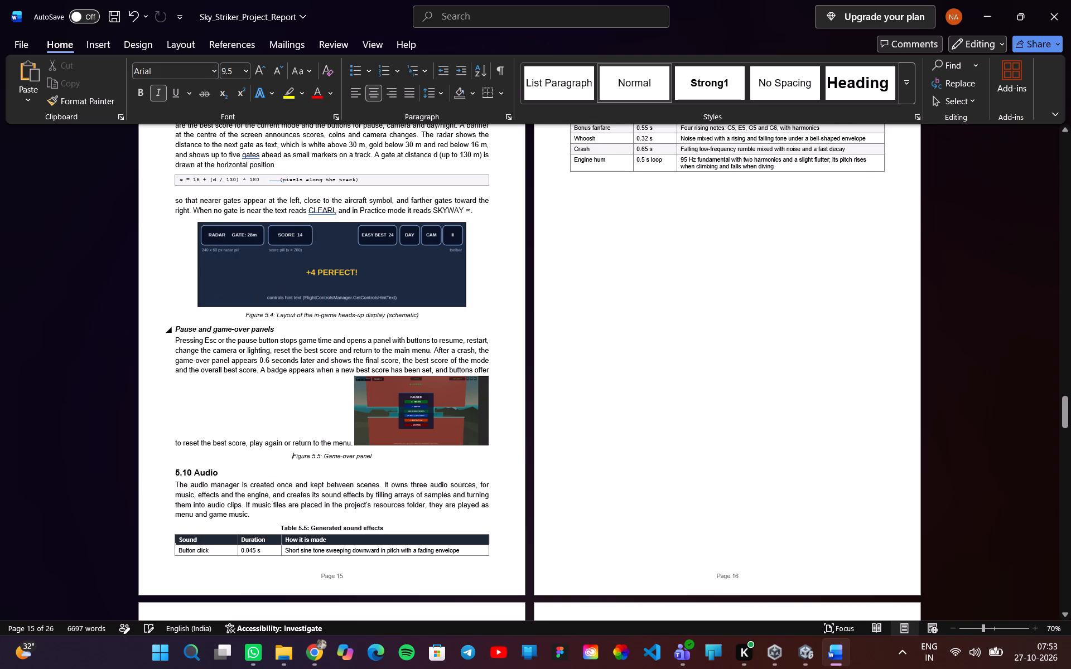
# Move the pause screenshot onto its own line between the paragraph and the Figure 5.5 caption, and centre it.
pyautogui.doubleClick(404, 413)
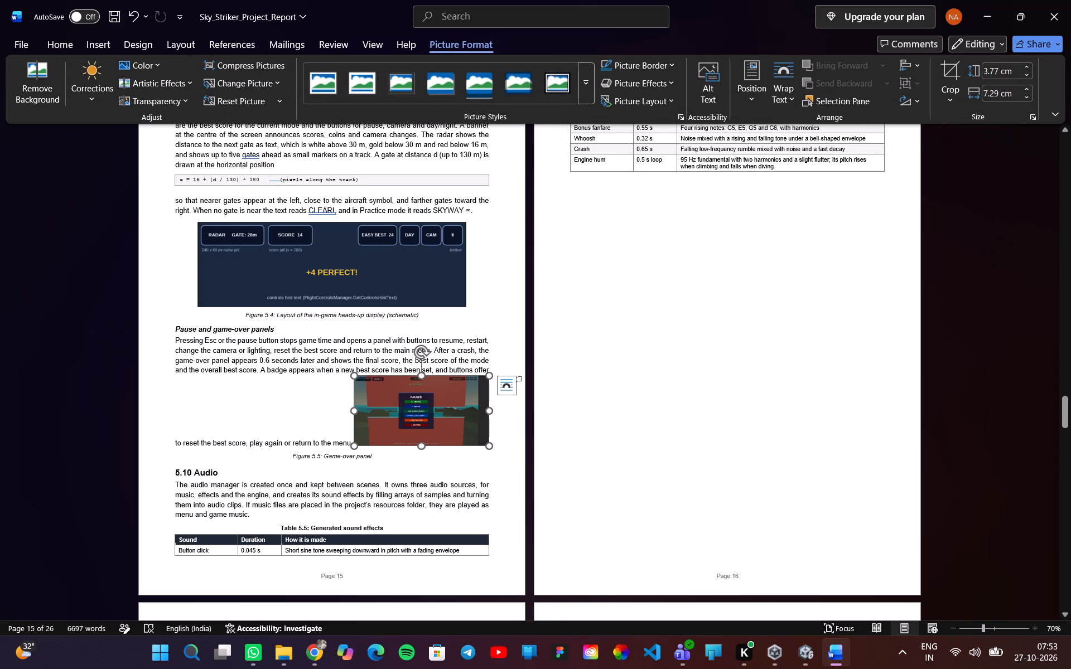
pyautogui.hotkey('ctrl', 'x')
pyautogui.press('Return')
pyautogui.hotkey('ctrl', 'v')
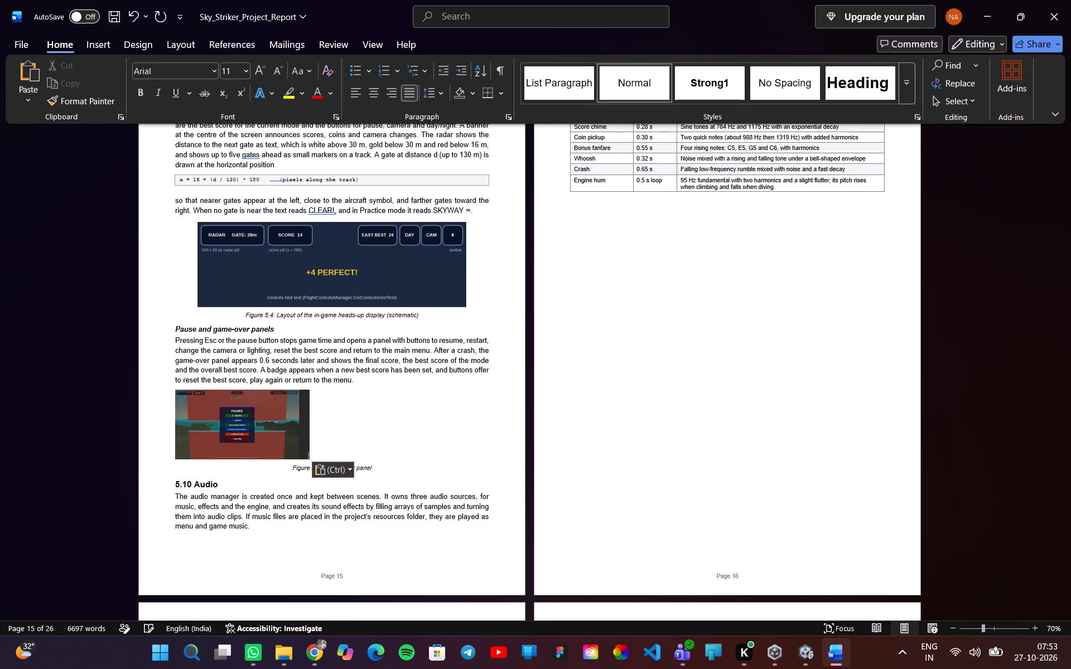
pyautogui.click(253, 439)
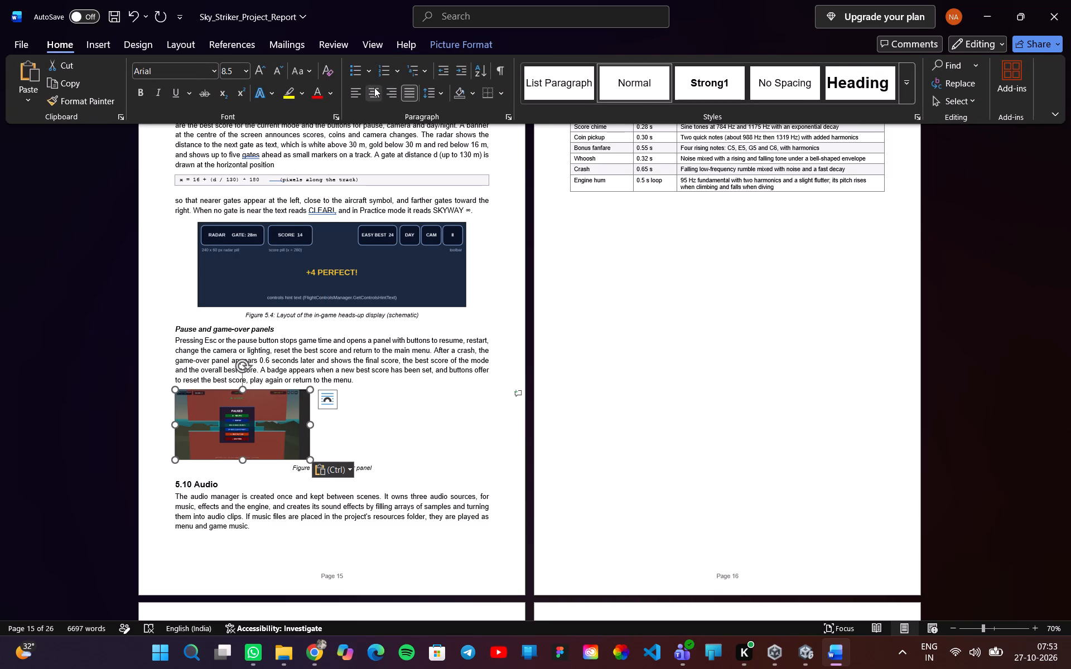
pyautogui.click(374, 88)
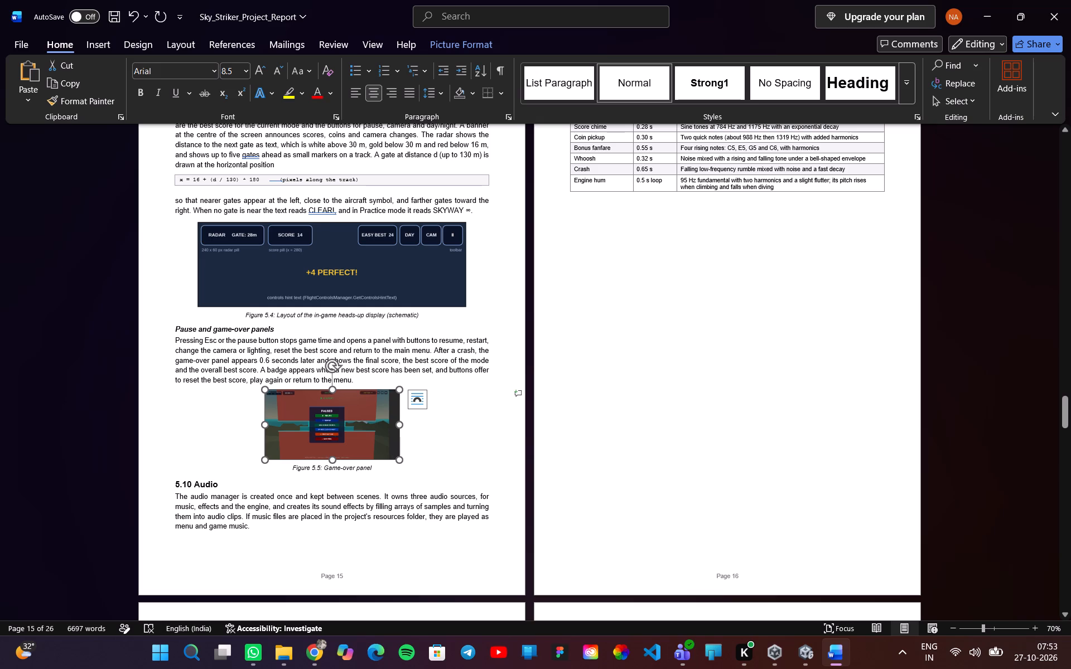
# Enlarge the centred pause screenshot proportionally to roughly two-thirds of the text width, and check the layout of the pages after it.
pyautogui.moveTo(398, 459); pyautogui.dragTo(456, 502)
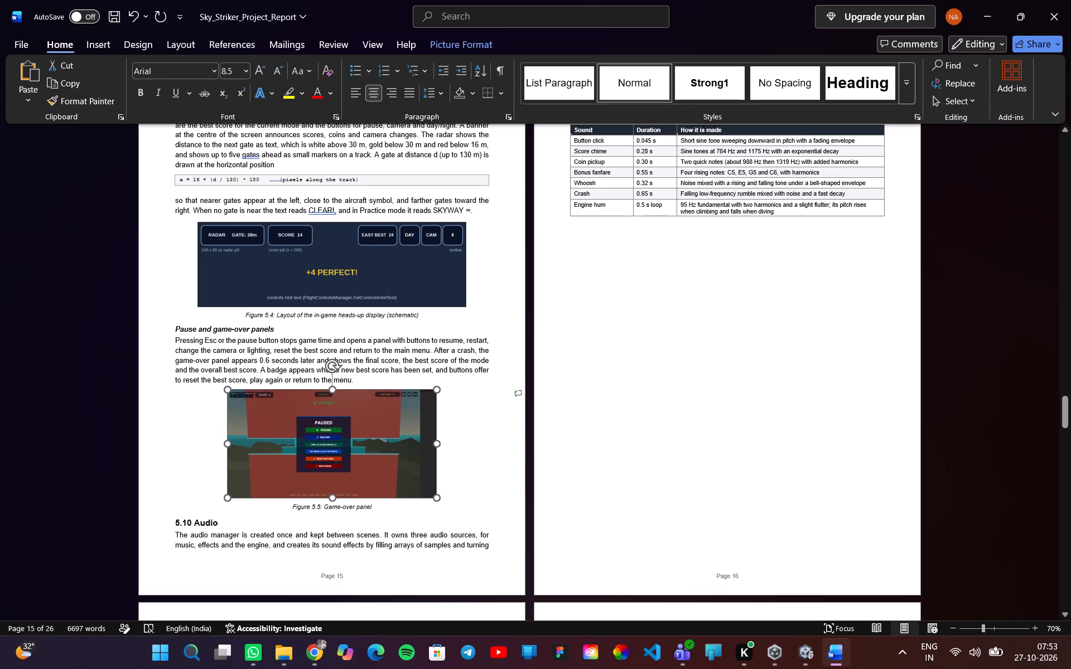
pyautogui.moveTo(456, 502); pyautogui.dragTo(459, 503)
pyautogui.scroll(-3, 459, 503)
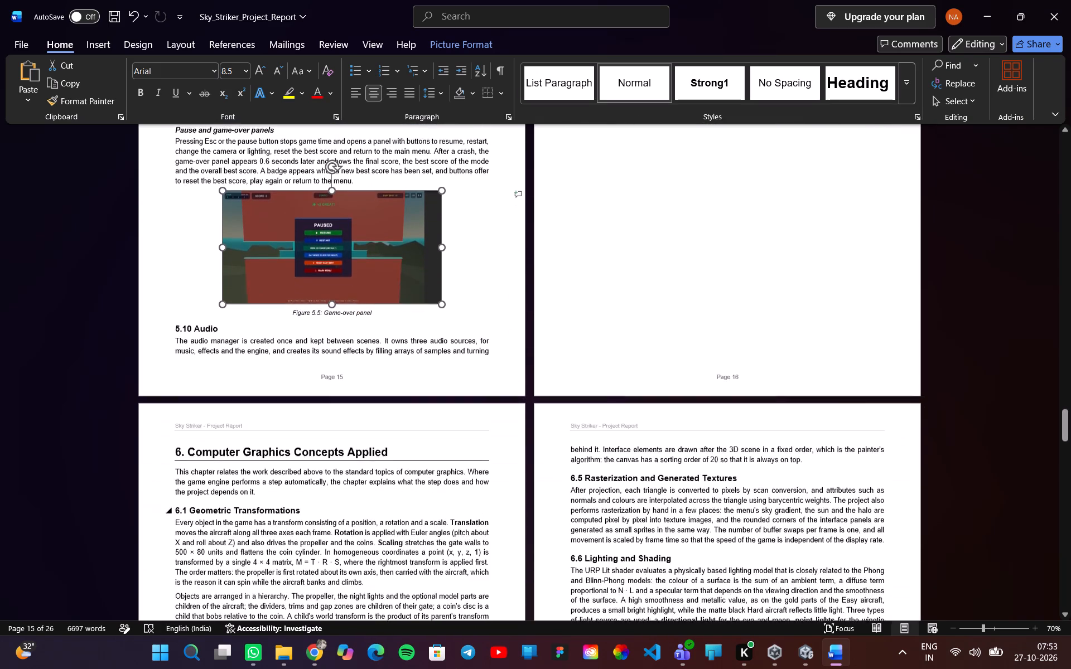
pyautogui.scroll(-3, 459, 503)
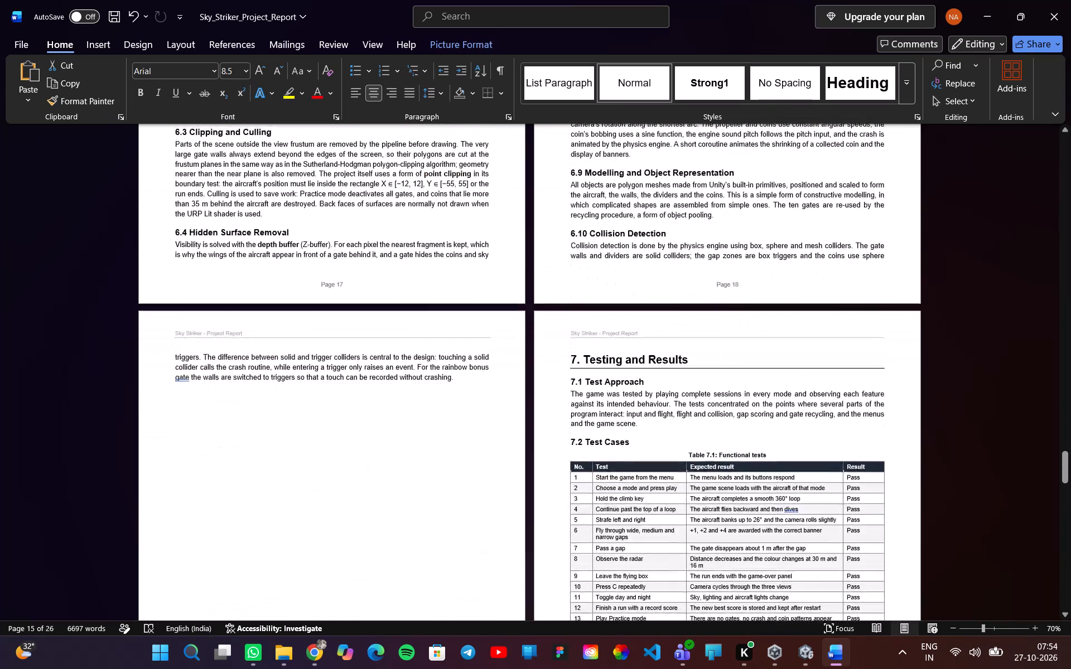
pyautogui.scroll(5, 430, 531)
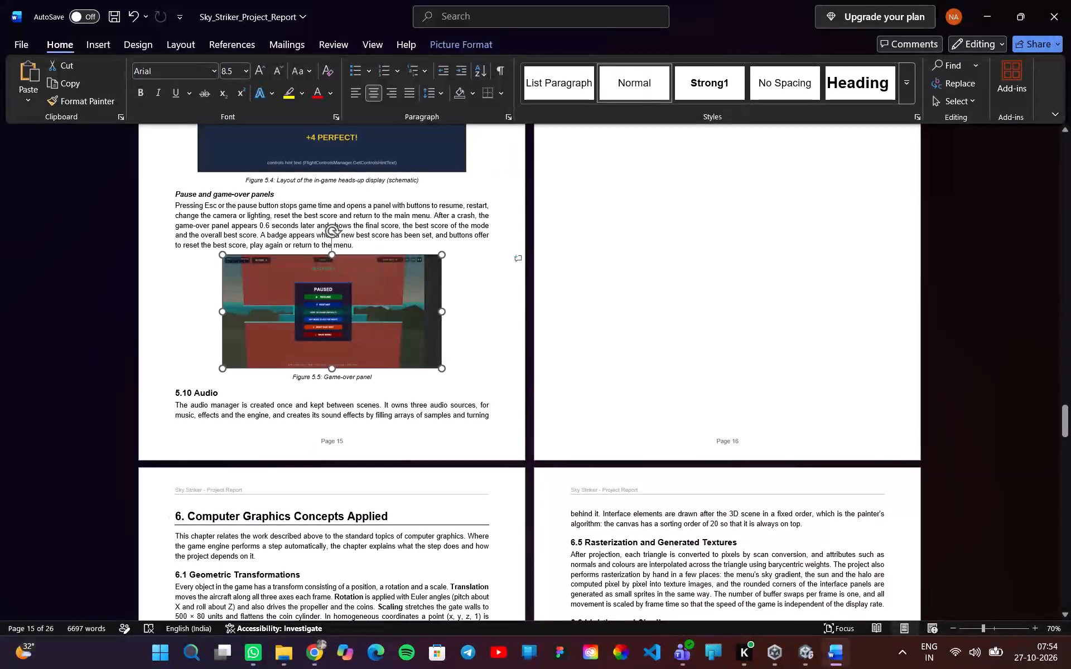
pyautogui.click(288, 413)
# Check the remaining items in the ChatGPT completion tracker against the report in Word, ending at the signature row on page 2.
pyautogui.click(310, 668)
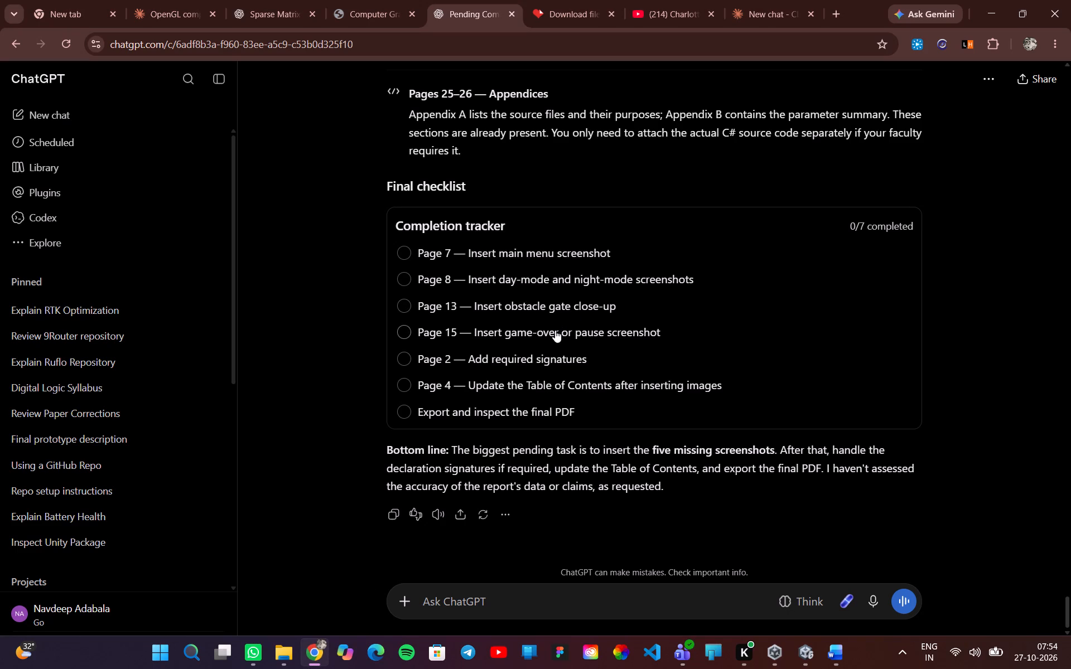
pyautogui.scroll(-1, 556, 362)
pyautogui.click(803, 656)
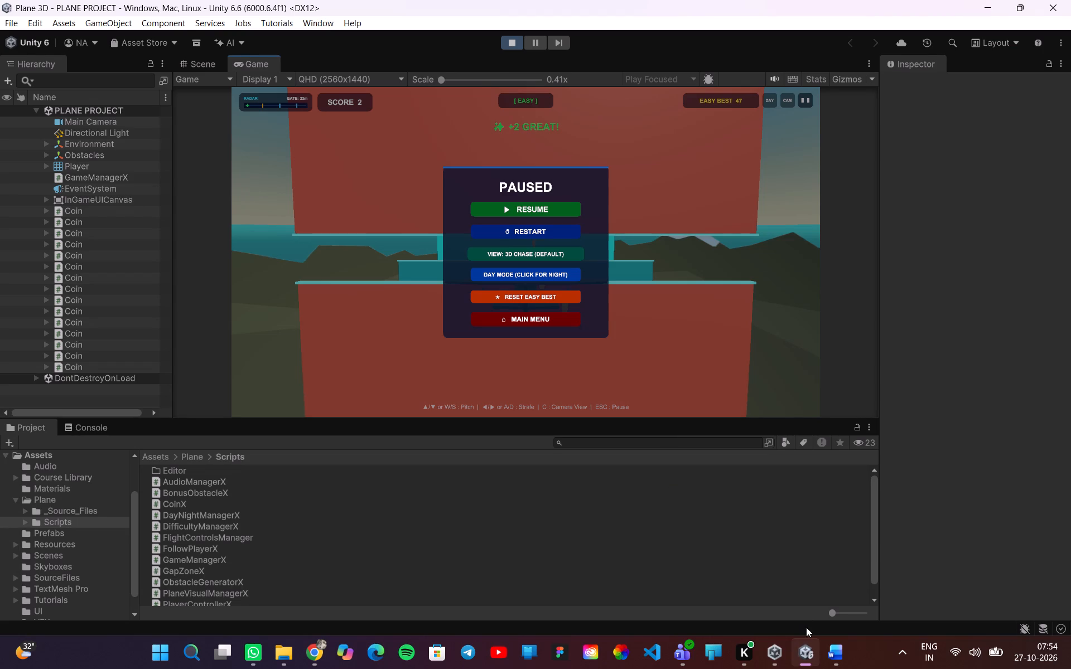
pyautogui.click(831, 654)
pyautogui.scroll(-19, 783, 407)
pyautogui.scroll(2, 783, 407)
pyautogui.scroll(-1, 783, 407)
pyautogui.scroll(17, 783, 407)
pyautogui.scroll(-1, 783, 407)
pyautogui.click(729, 304)
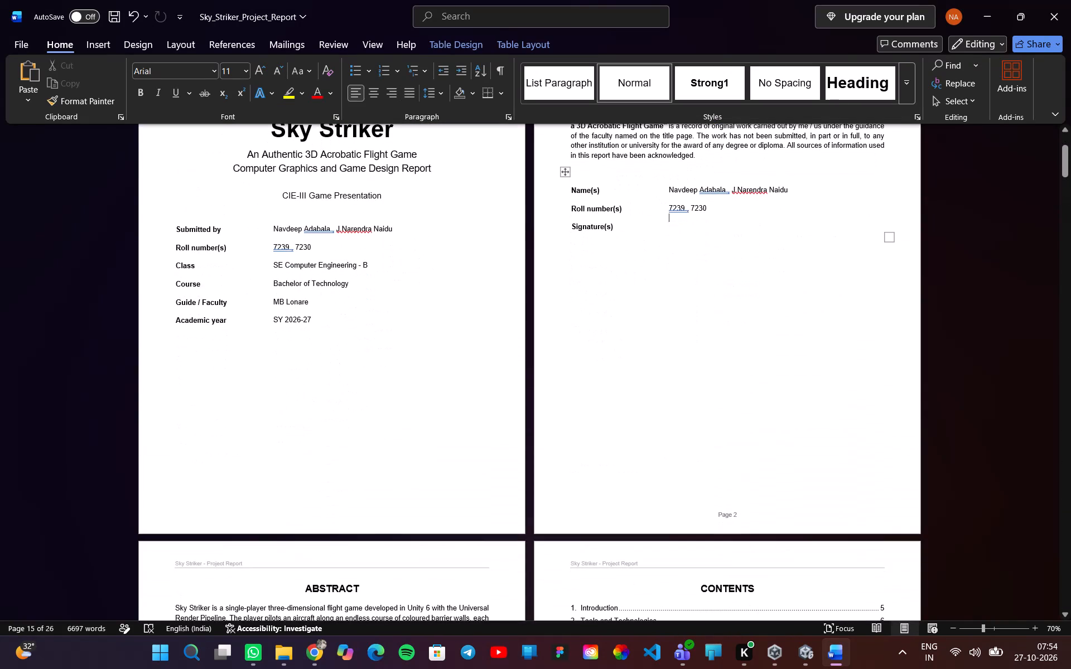
# Save the Sky_Striker_Project_Report document and close Word.
pyautogui.hotkey('ctrl', 's')
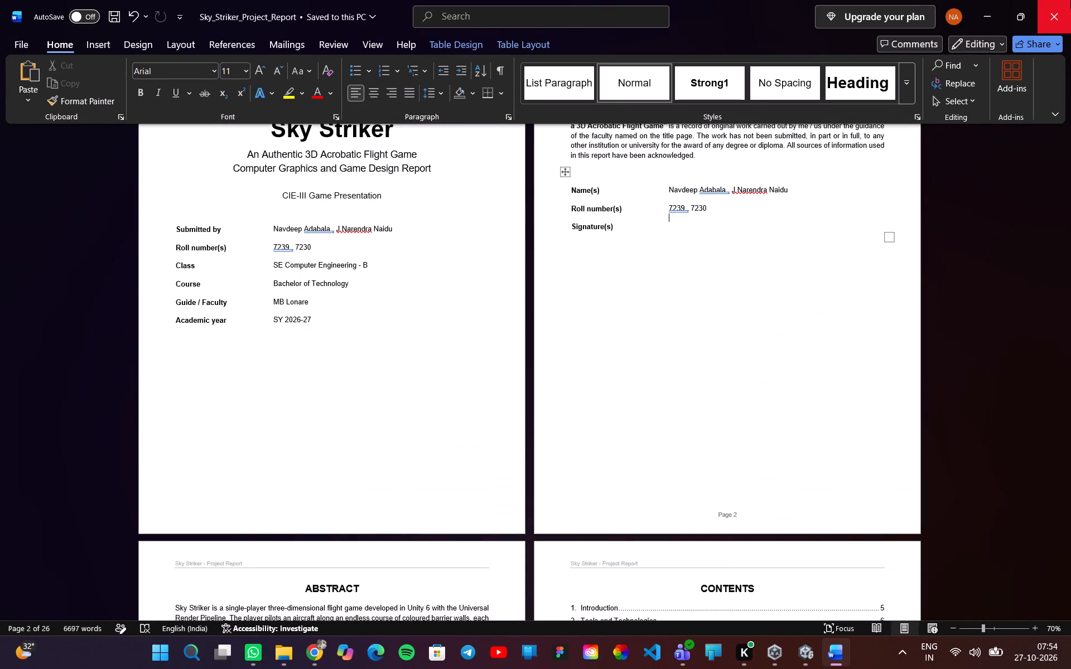
pyautogui.click(1070, 0)
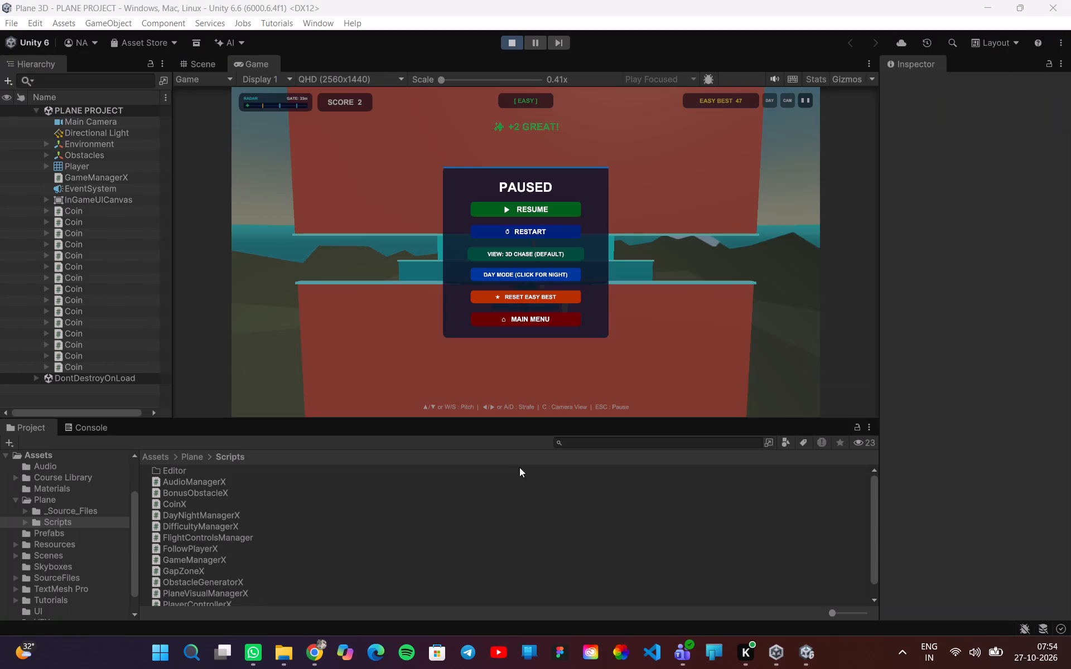
# Switch to File Explorer, locate the Sky_Striker_Project_Report document in the Downloads folder, and copy the file.
pyautogui.click(324, 661)
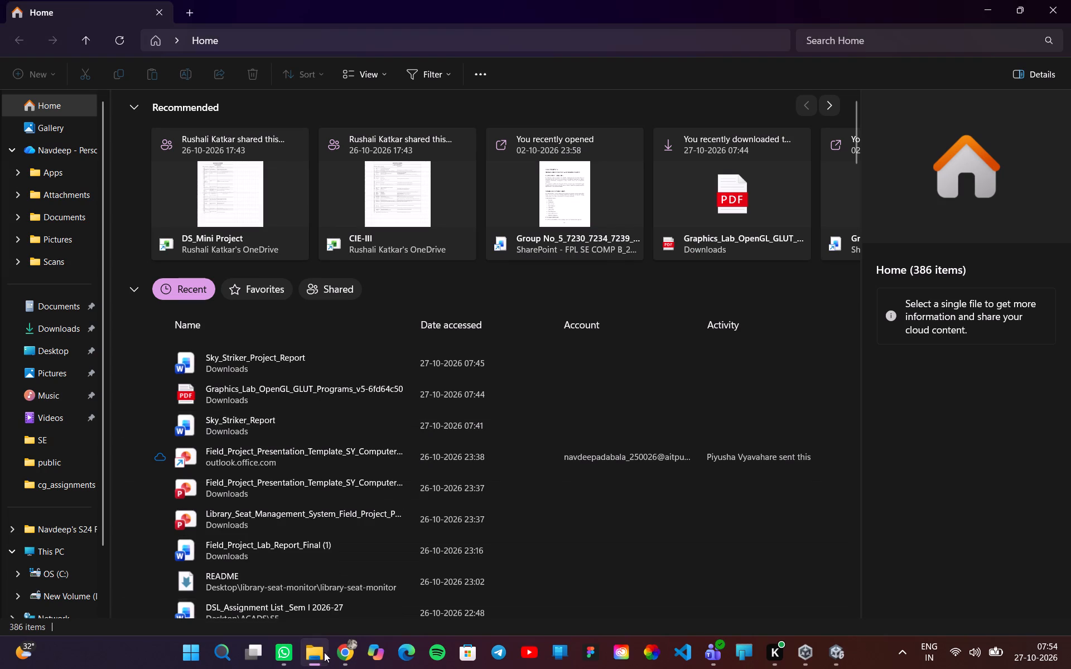
pyautogui.click(332, 663)
pyautogui.click(308, 667)
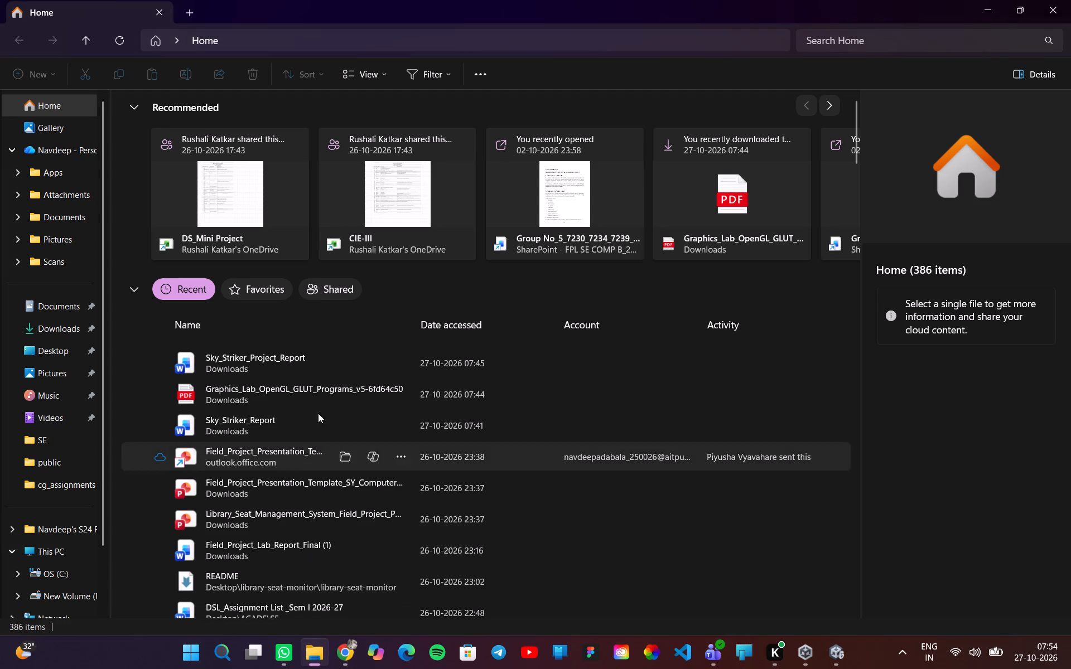
pyautogui.click(347, 366)
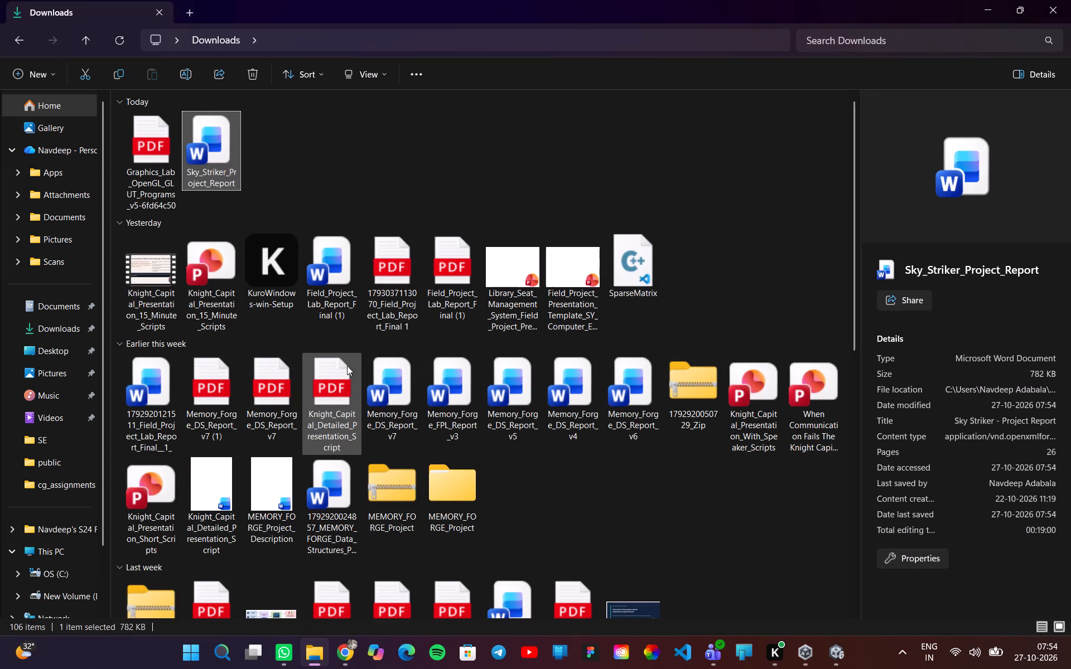
pyautogui.hotkey('ctrl', 'c')
pyautogui.click(355, 665)
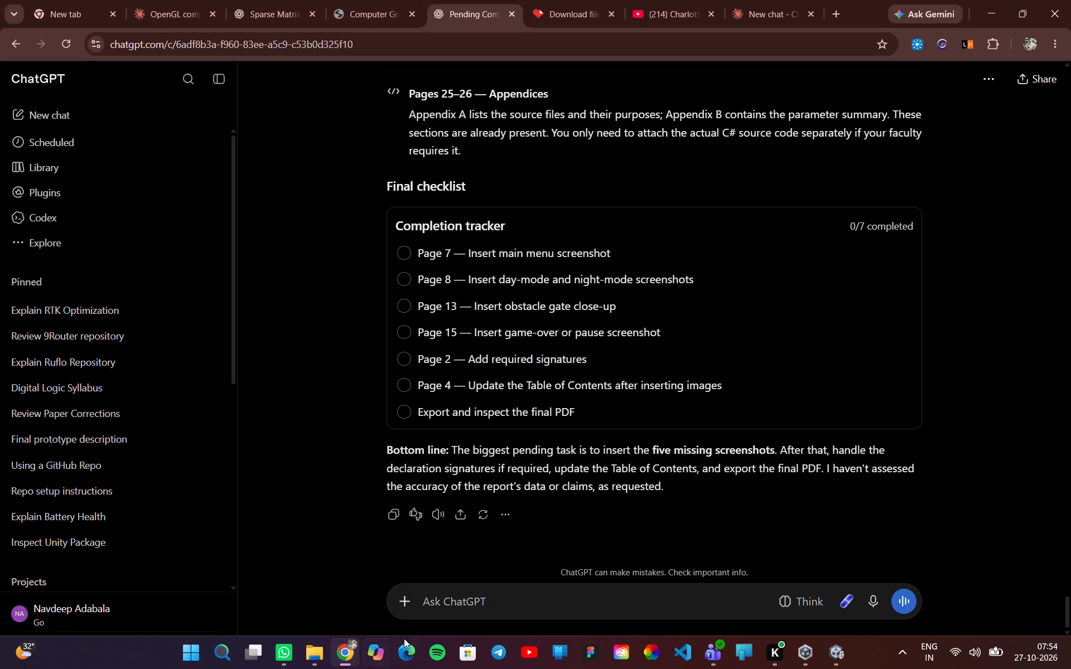
pyautogui.keyDown('ctrl'); pyautogui.click(492, 599); pyautogui.keyUp('ctrl')
pyautogui.hotkey('ctrl', 'v')
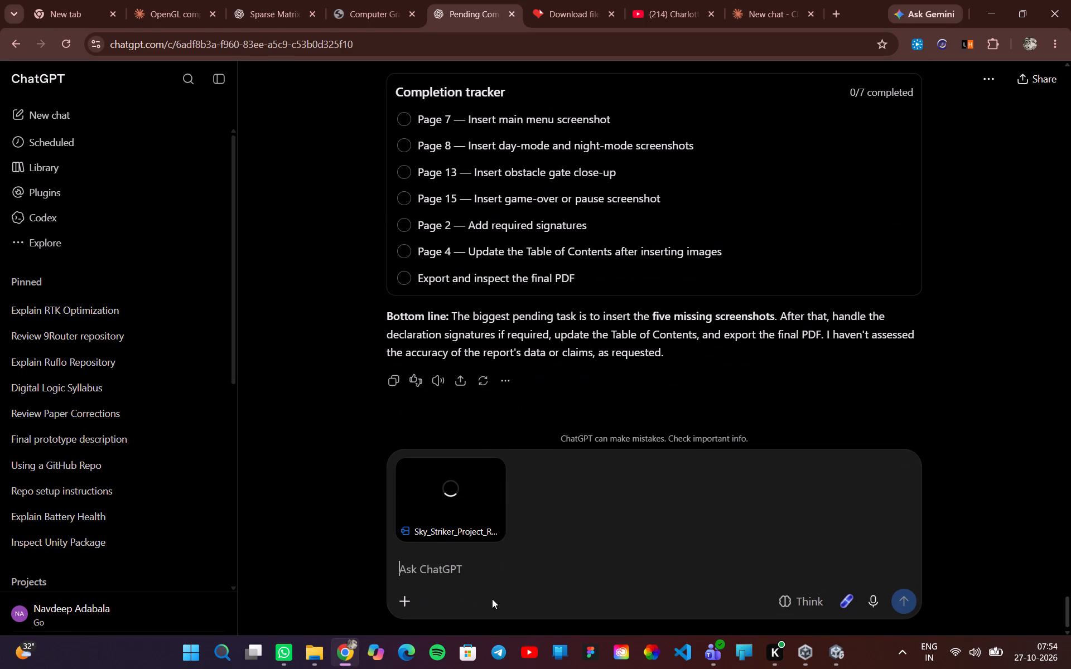
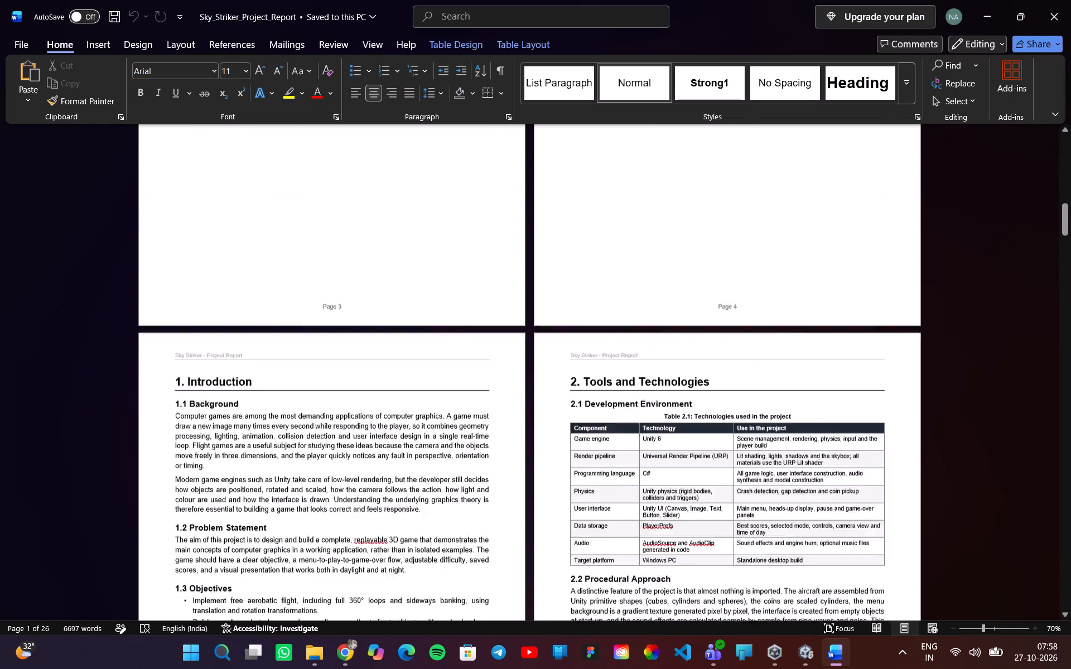
pyautogui.scroll(-12, 817, 390)
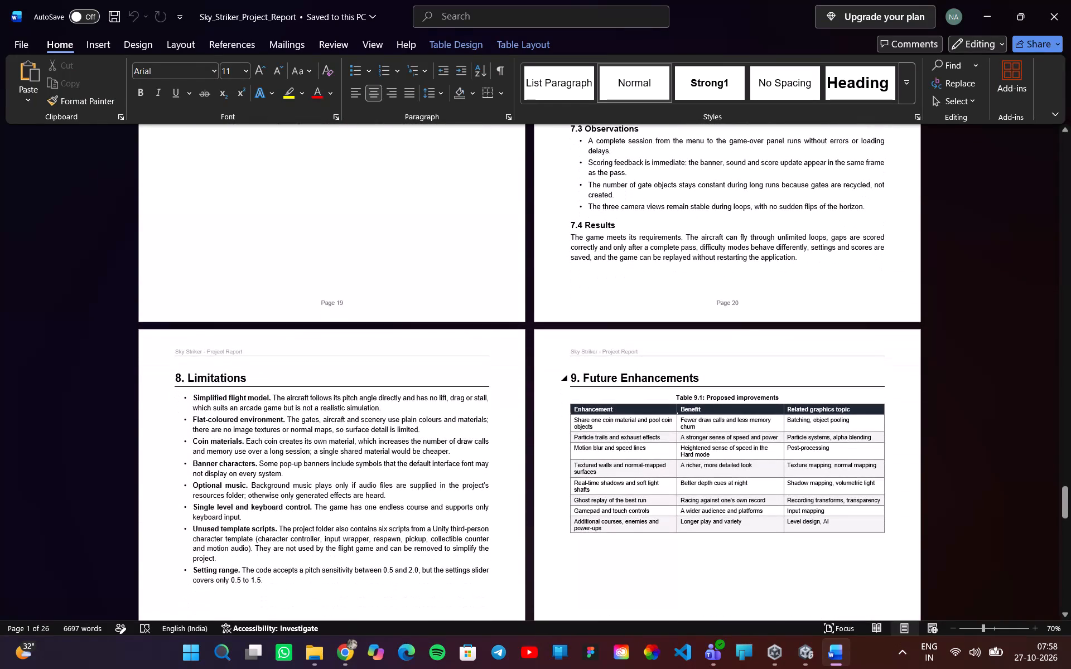
pyautogui.scroll(-1, 817, 390)
pyautogui.scroll(2, 817, 390)
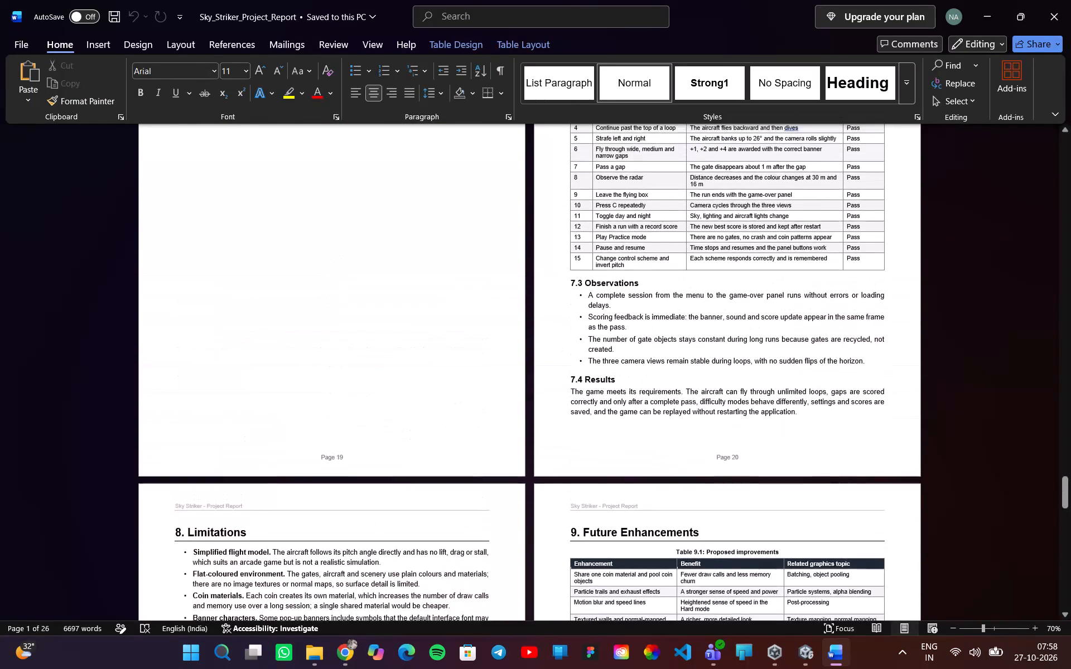
pyautogui.scroll(20, 628, 264)
pyautogui.scroll(1, 628, 264)
pyautogui.scroll(-1, 628, 264)
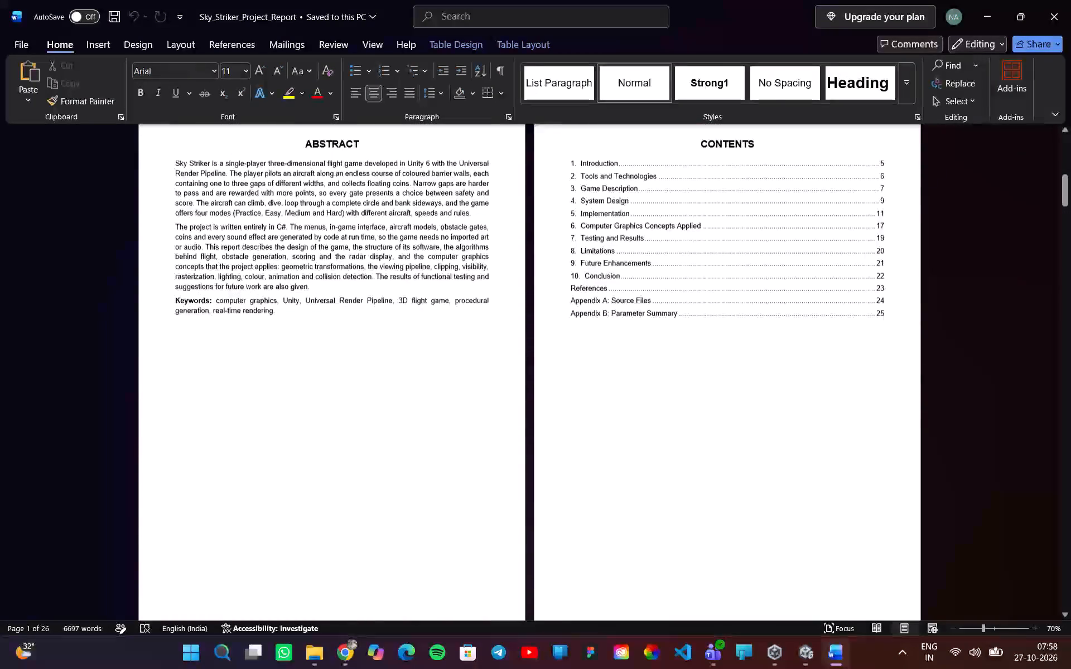
pyautogui.click(339, 655)
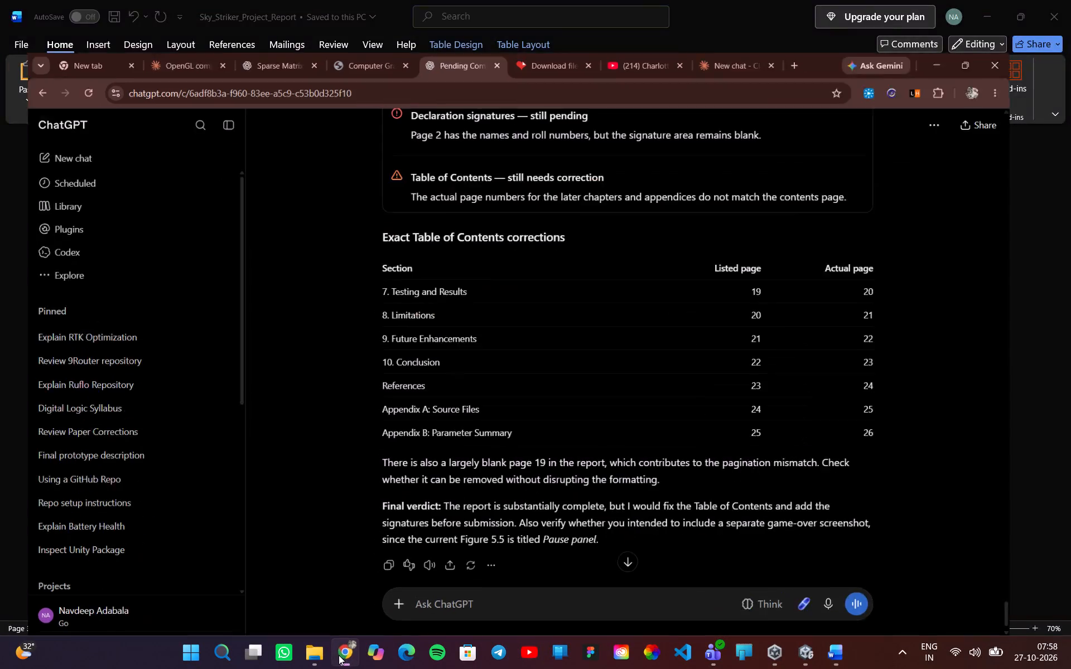
pyautogui.click(339, 655)
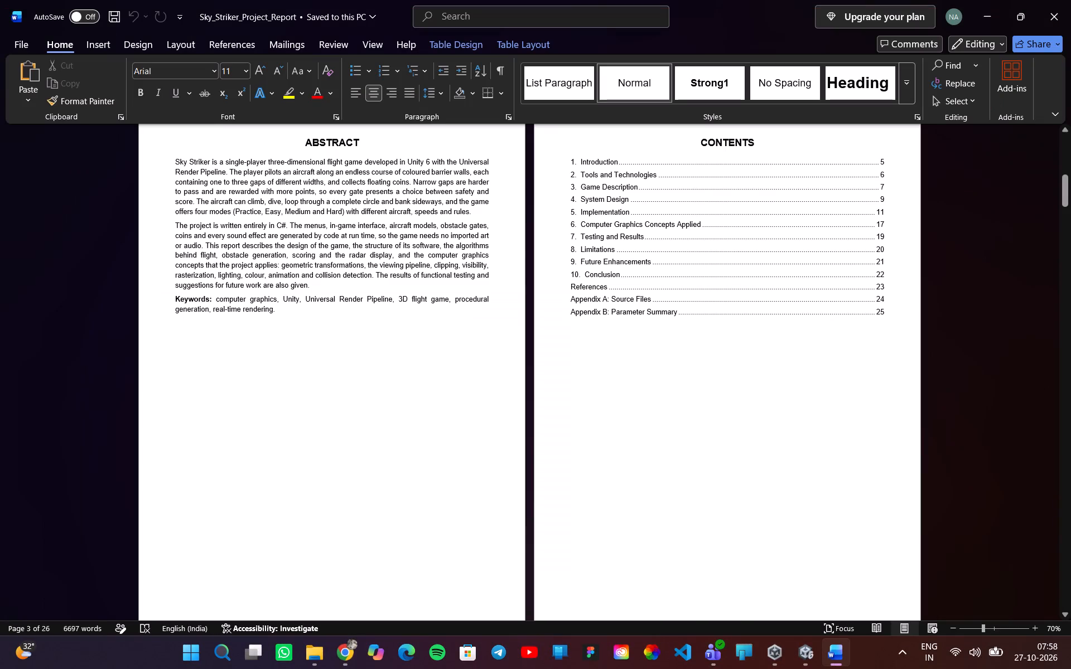
# Examine nearly blank page 19 and the pages around it, and check the chapter page numbers against the Contents page.
pyautogui.click(797, 241)
pyautogui.scroll(-10, 797, 241)
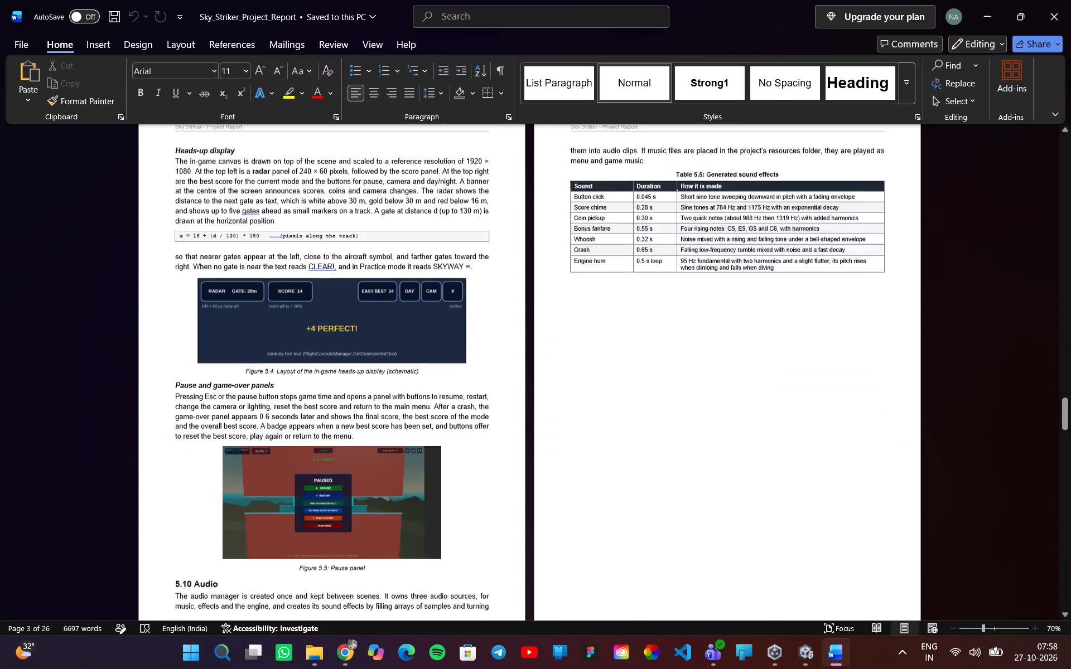
pyautogui.scroll(-4, 797, 241)
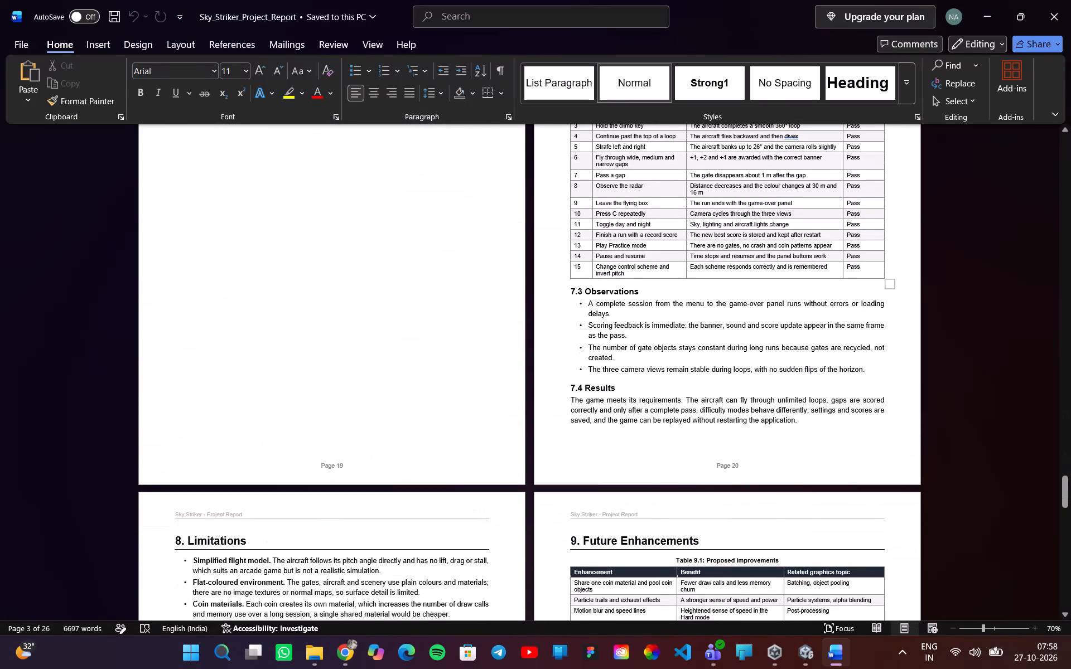
pyautogui.click(463, 304)
pyautogui.scroll(5, 463, 304)
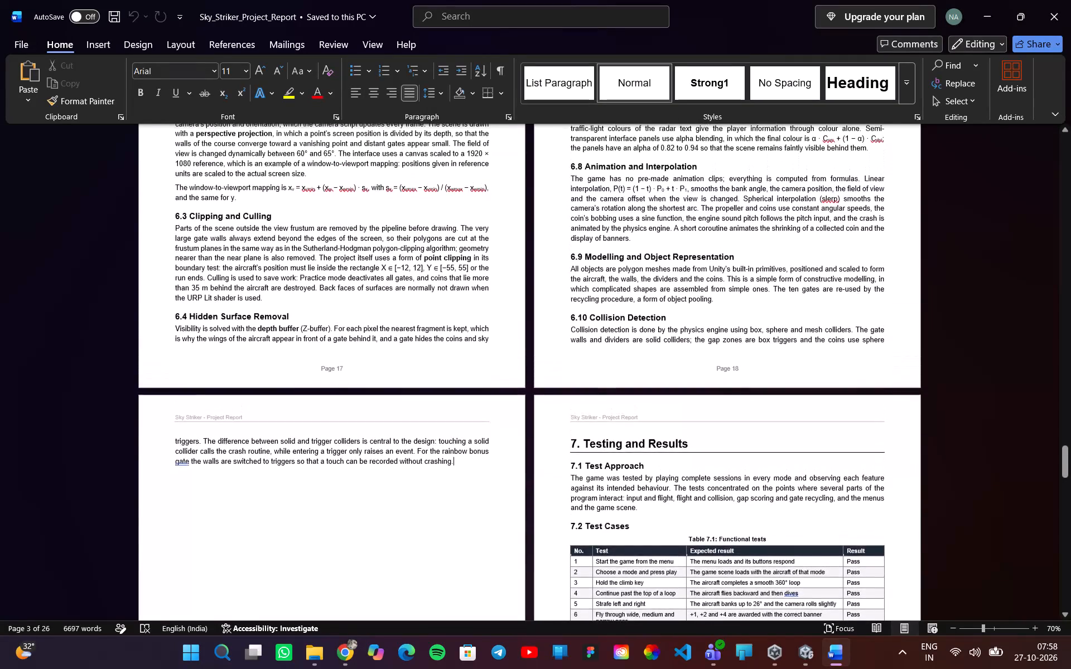
pyautogui.scroll(1, 463, 304)
pyautogui.scroll(-5, 463, 304)
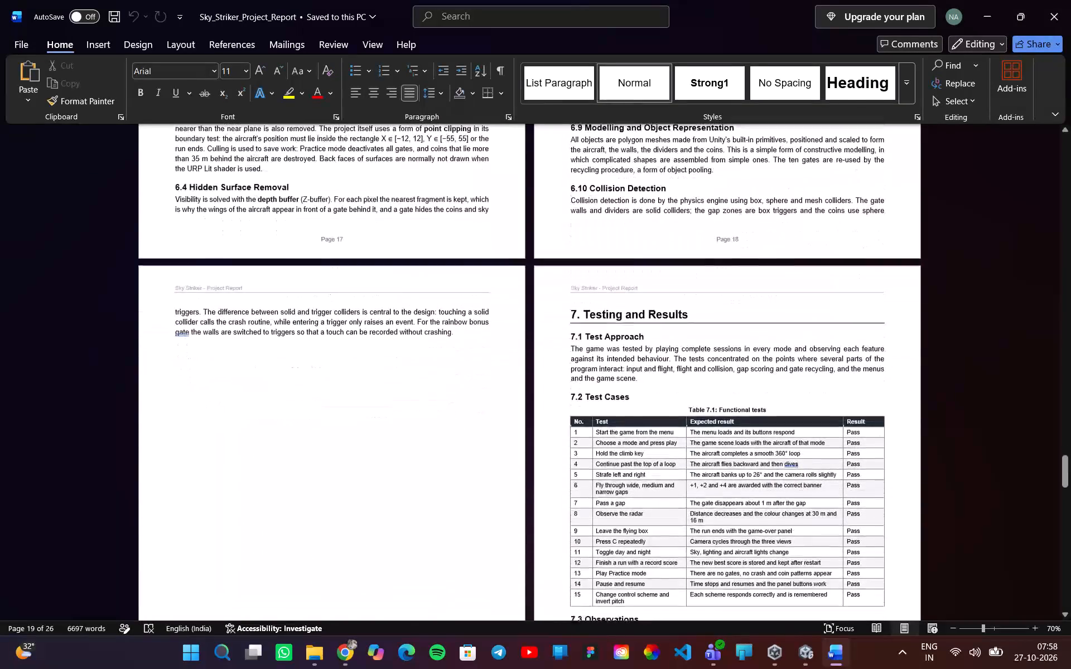
pyautogui.scroll(-2, 463, 304)
pyautogui.scroll(11, 463, 304)
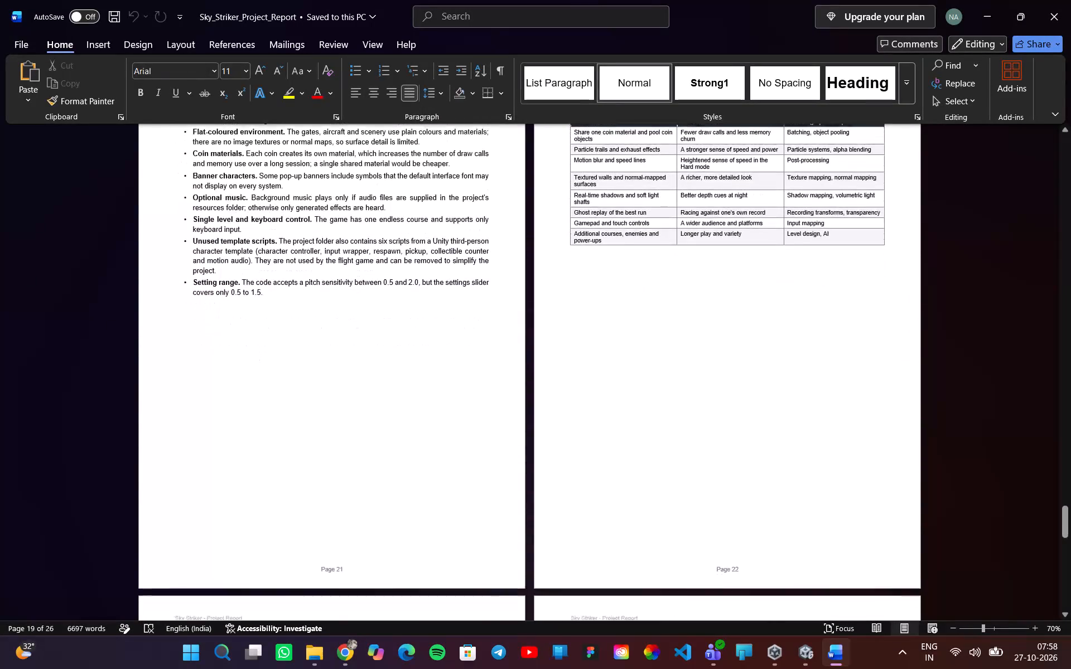
pyautogui.scroll(6, 463, 304)
pyautogui.scroll(-4, 415, 404)
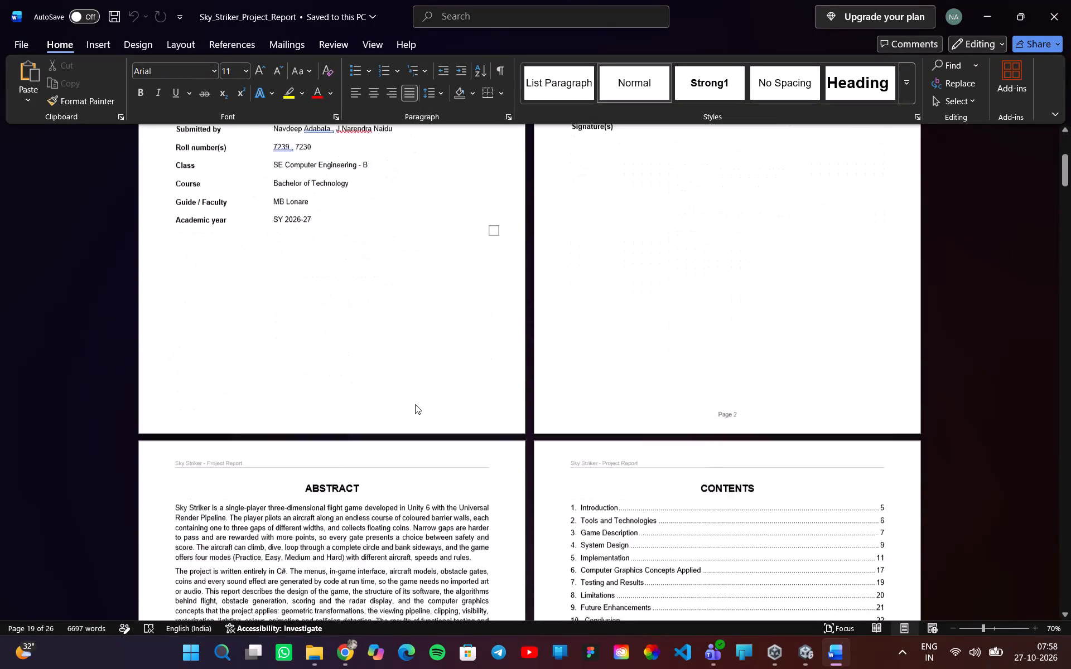
pyautogui.scroll(-2, 415, 404)
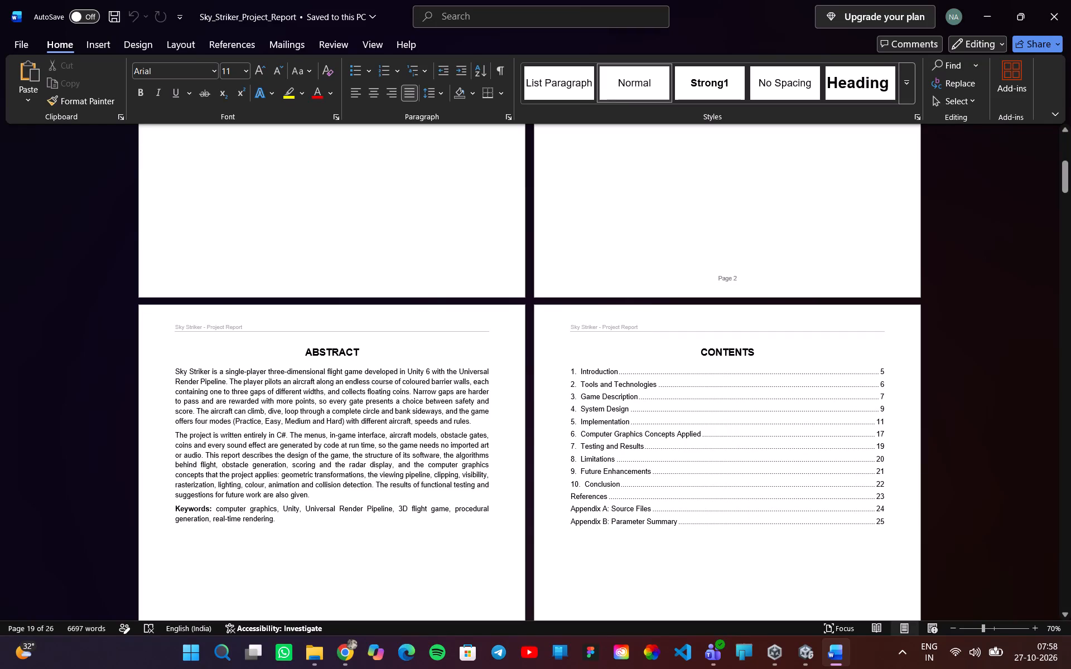
pyautogui.scroll(-4, 603, 457)
pyautogui.scroll(2, 603, 457)
pyautogui.scroll(-1, 603, 457)
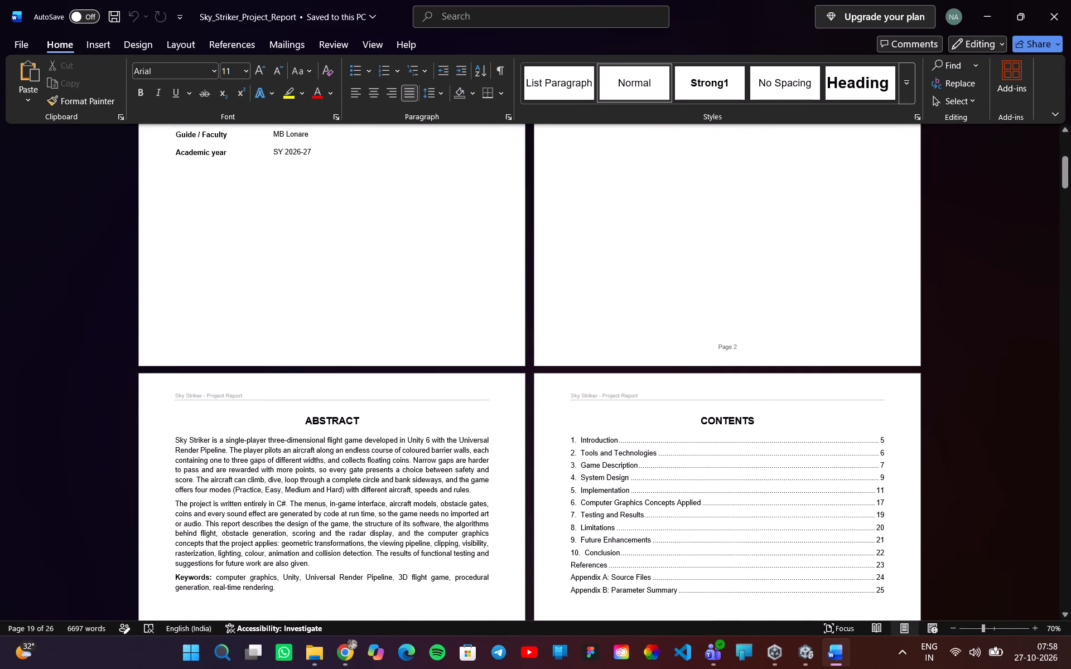
pyautogui.scroll(-20, 455, 536)
pyautogui.scroll(-1, 455, 536)
pyautogui.scroll(1, 455, 536)
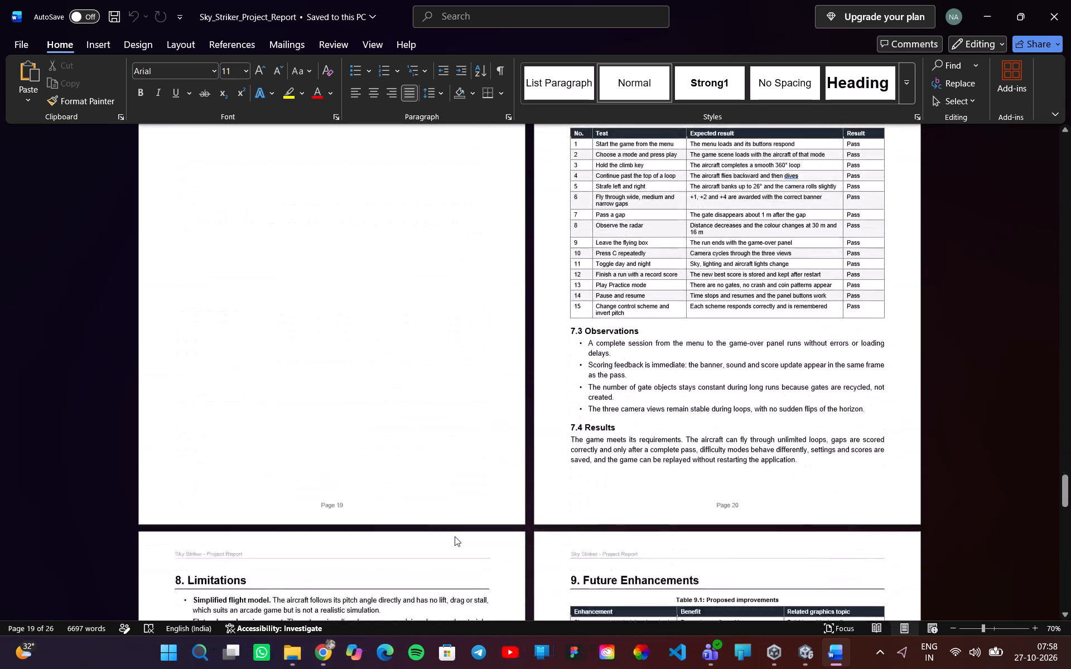
# Capture a screenshot of the full Contents list on page 4 of the report, including its page numbers.
pyautogui.scroll(1, 455, 536)
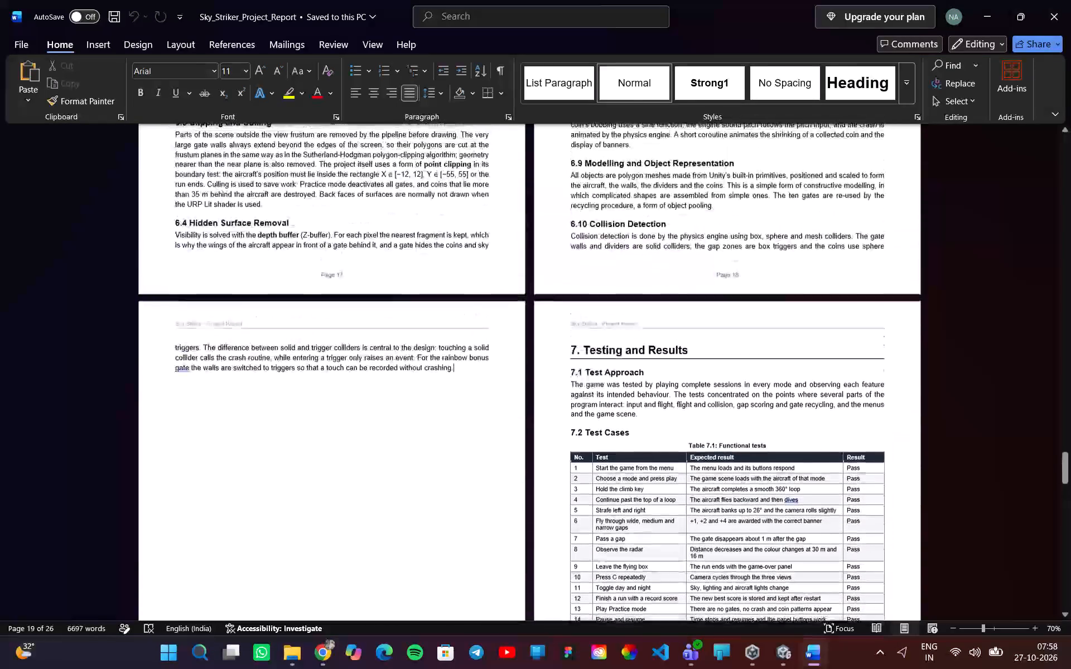
pyautogui.scroll(1, 455, 536)
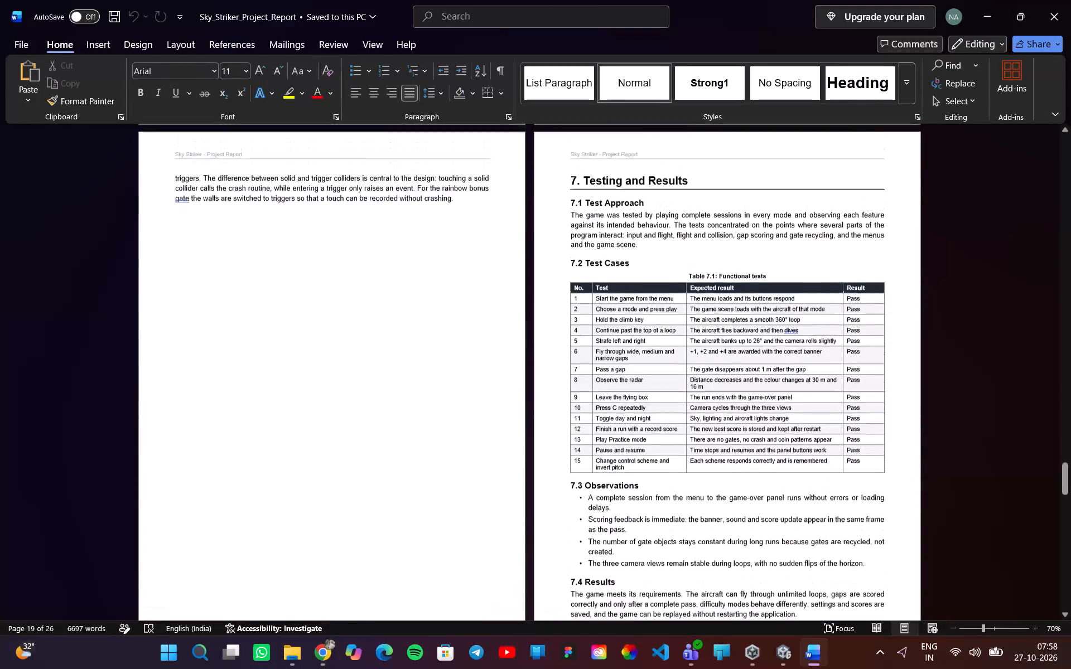
pyautogui.scroll(3, 455, 536)
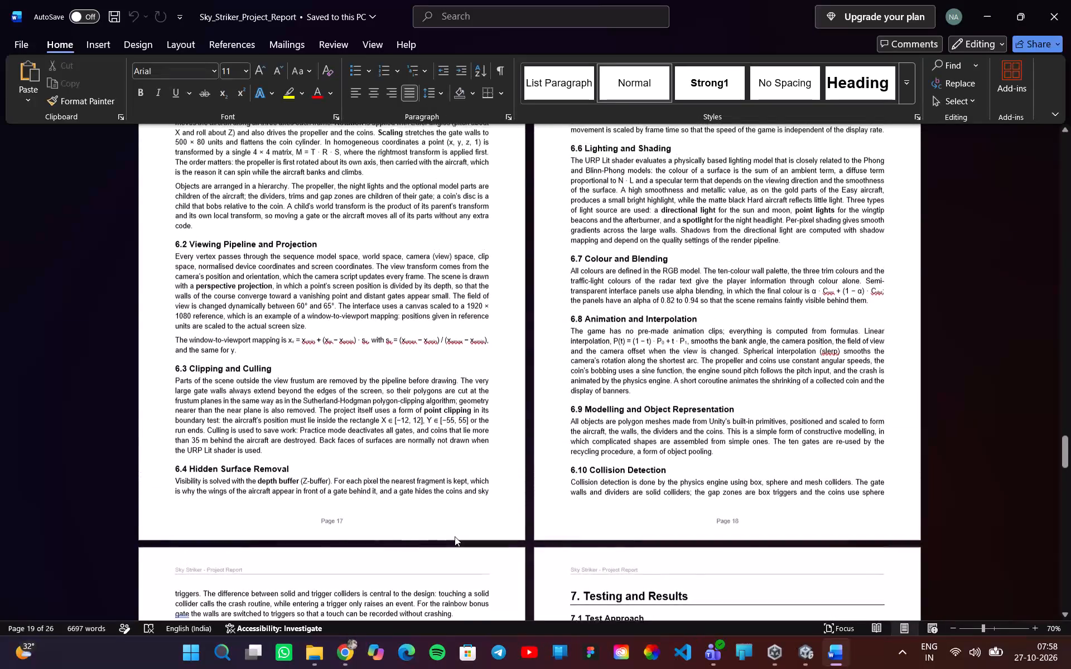
pyautogui.scroll(11, 455, 536)
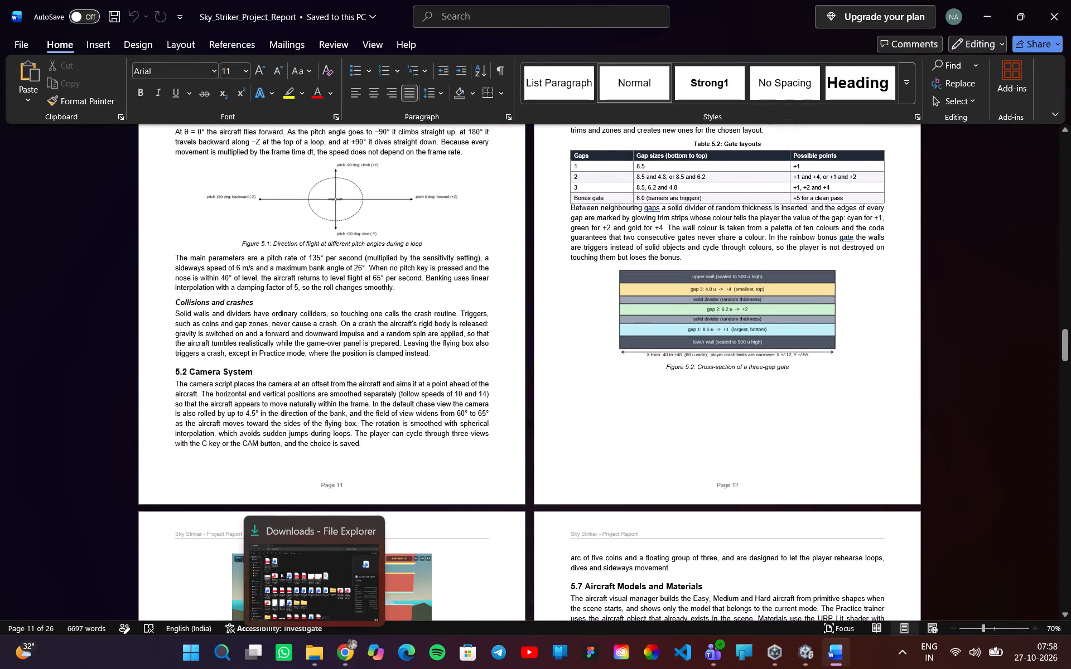
pyautogui.scroll(6, 529, 387)
pyautogui.scroll(16, 580, 383)
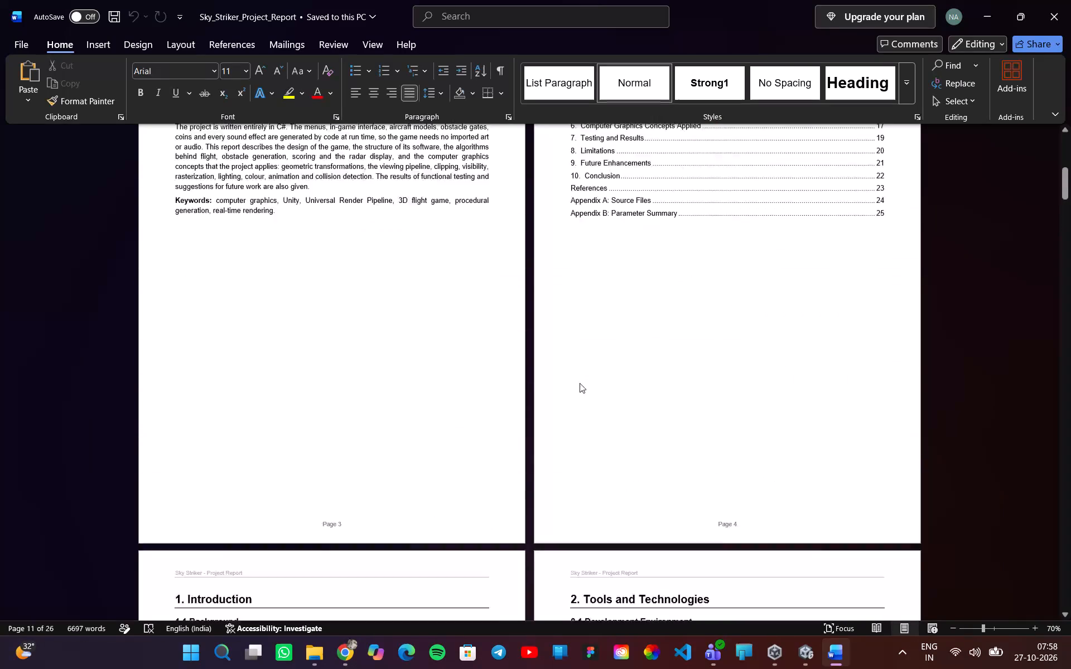
pyautogui.scroll(1, 580, 383)
pyautogui.scroll(-4, 637, 350)
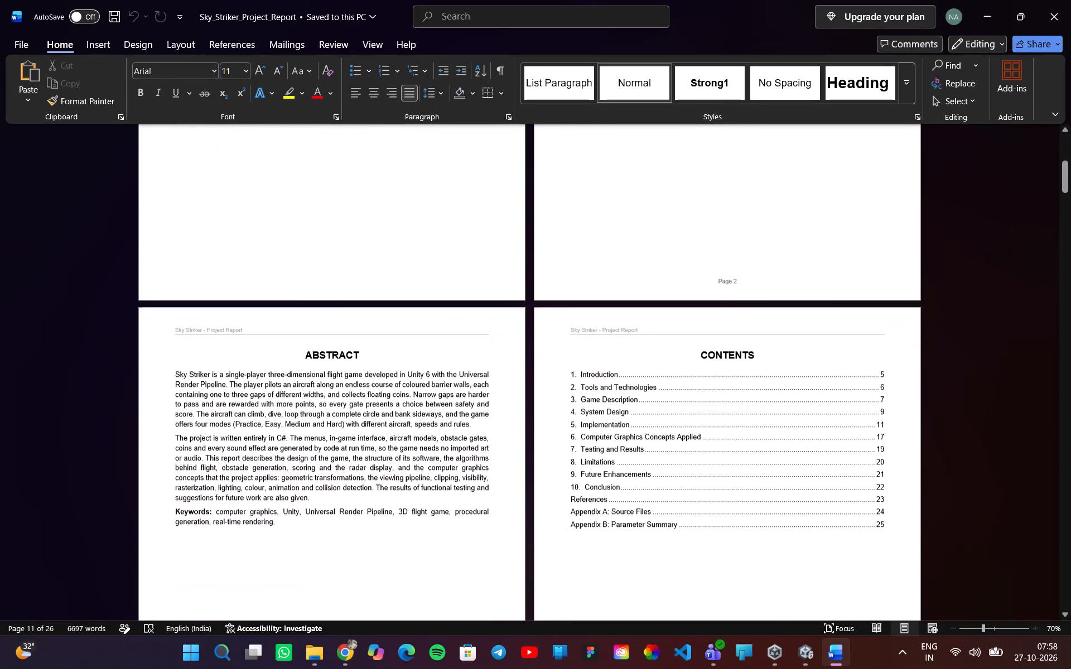
pyautogui.press('Print')
pyautogui.moveTo(558, 338); pyautogui.dragTo(836, 572)
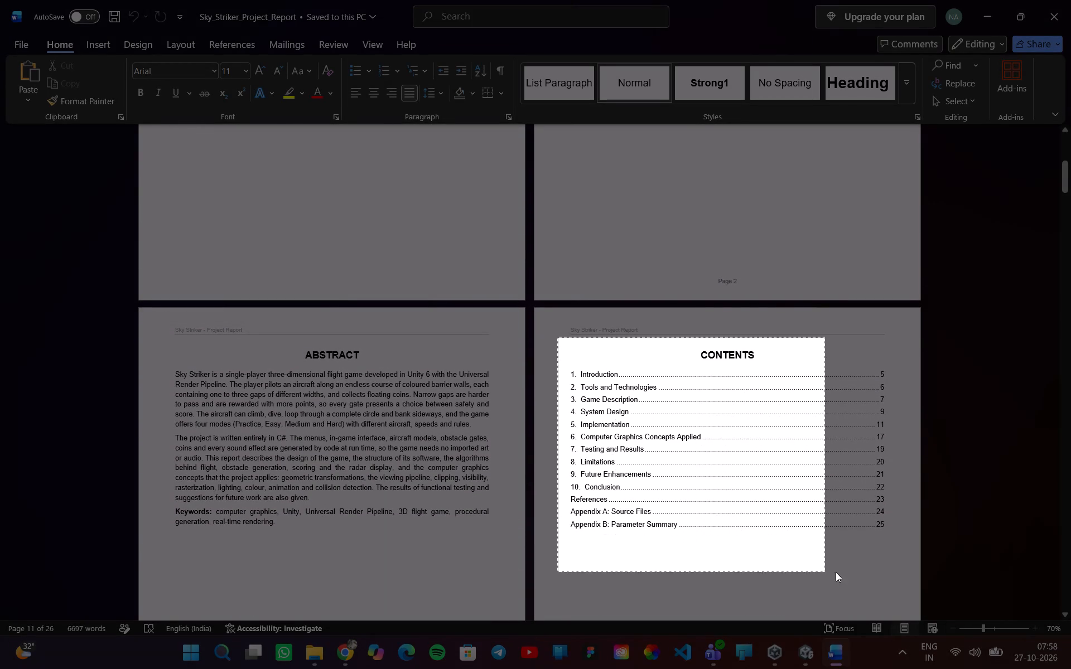
pyautogui.moveTo(836, 572); pyautogui.dragTo(922, 583)
# Open the captured Contents list in Snipping Tool and arrange it side by side with the Word report.
pyautogui.click(891, 468)
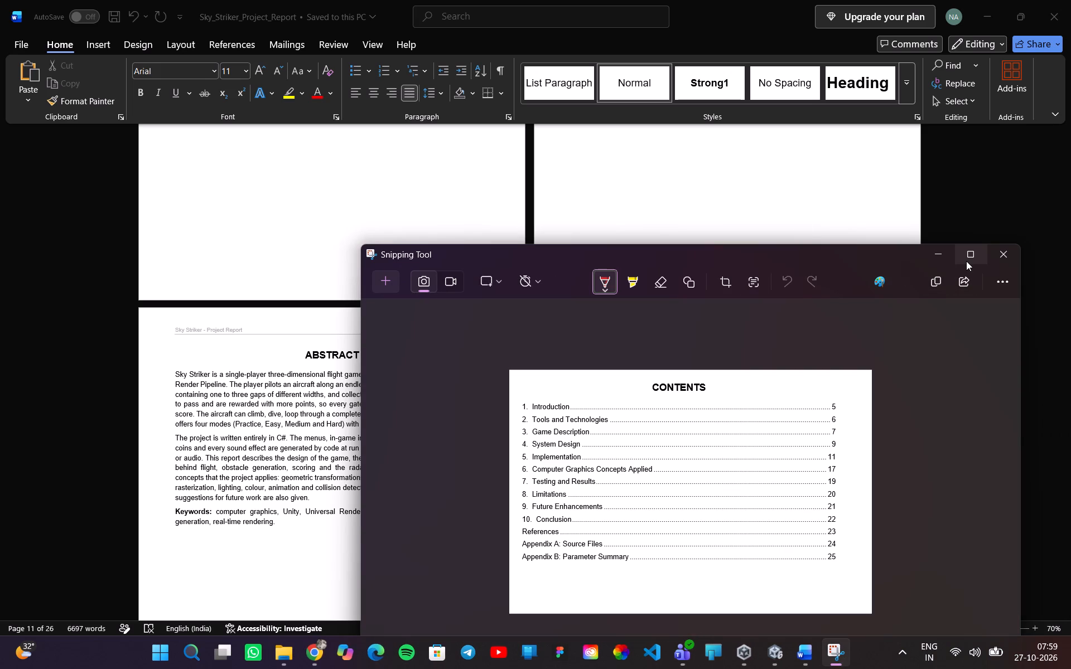
pyautogui.click(944, 312)
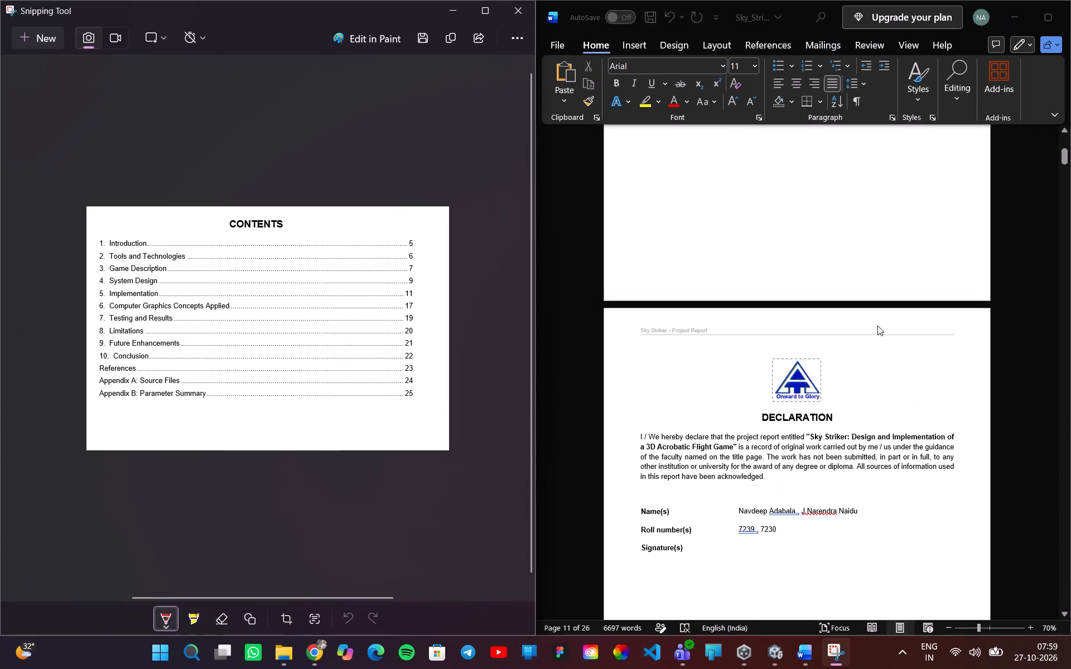
# Compare the starting pages of chapters 1 to 5 in the report with the captured Contents list.
pyautogui.scroll(-7, 812, 328)
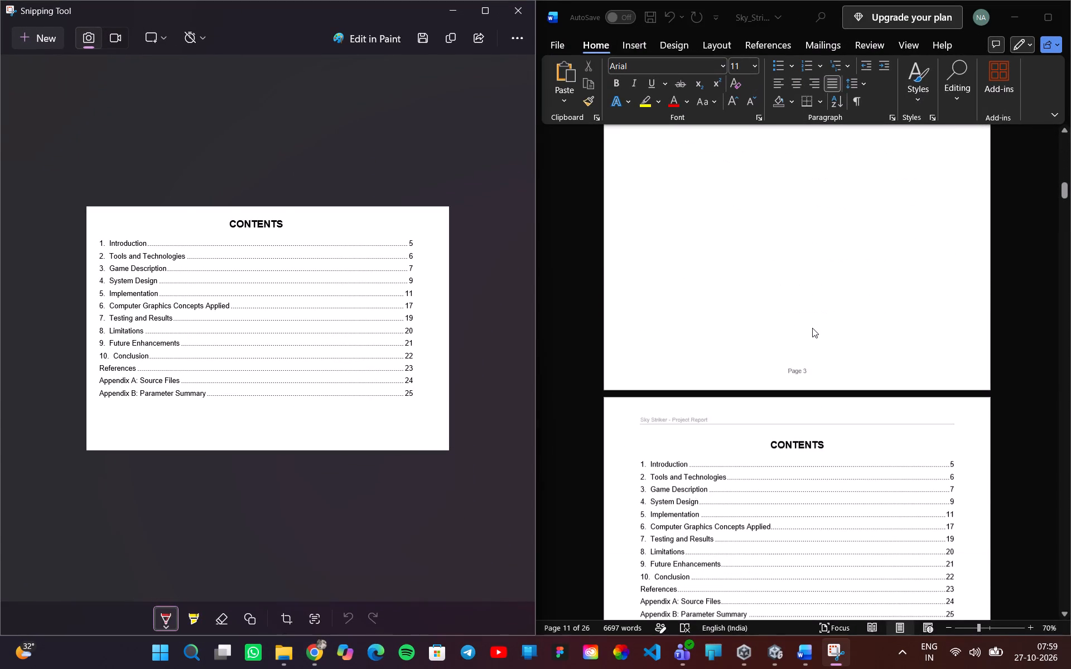
pyautogui.scroll(-2, 812, 328)
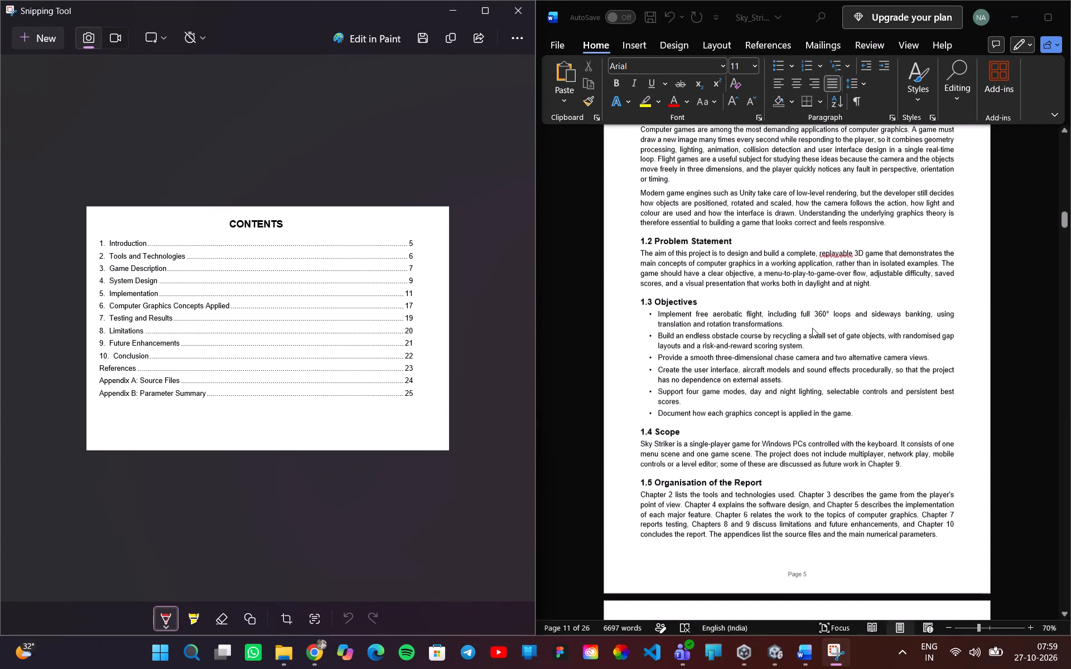
pyautogui.scroll(-1, 812, 328)
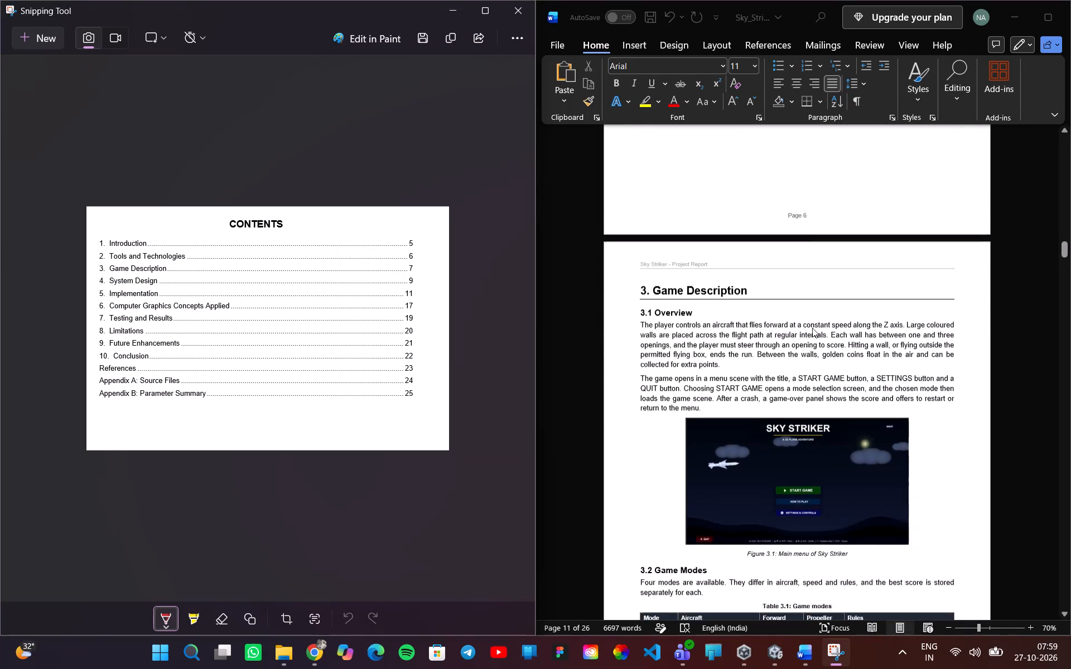
pyautogui.scroll(-1, 812, 328)
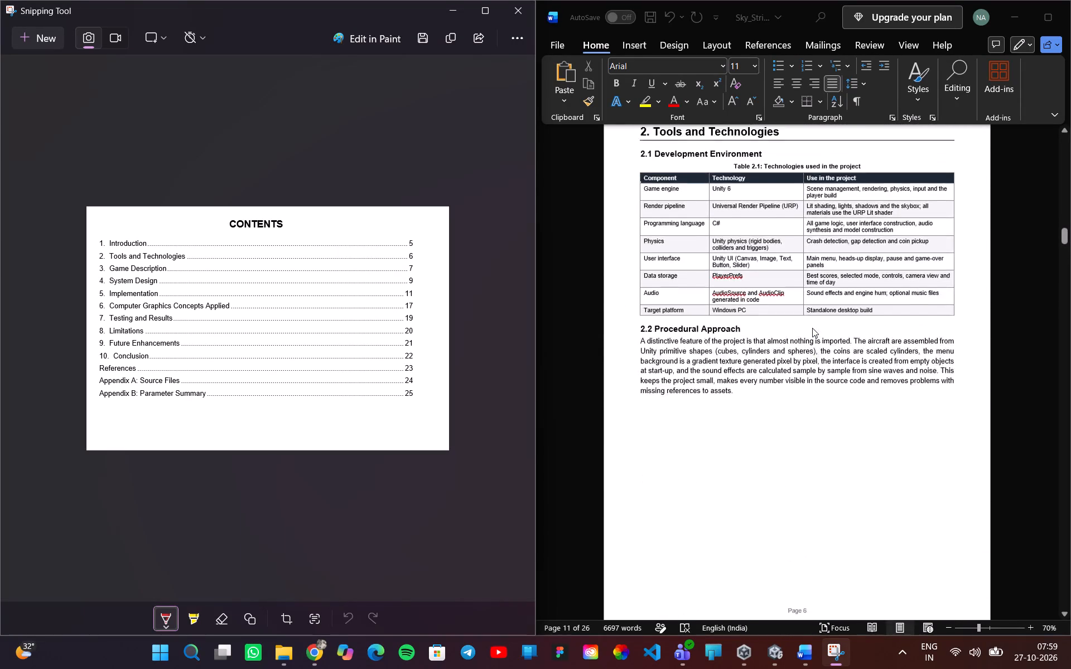
pyautogui.scroll(-1, 812, 328)
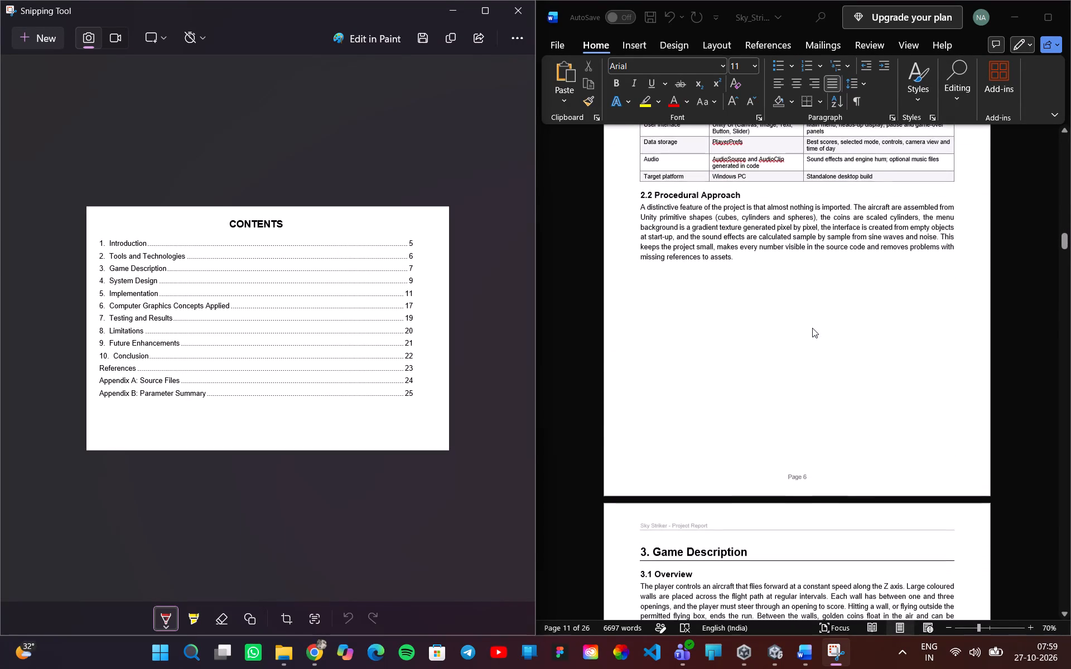
pyautogui.scroll(-1, 812, 328)
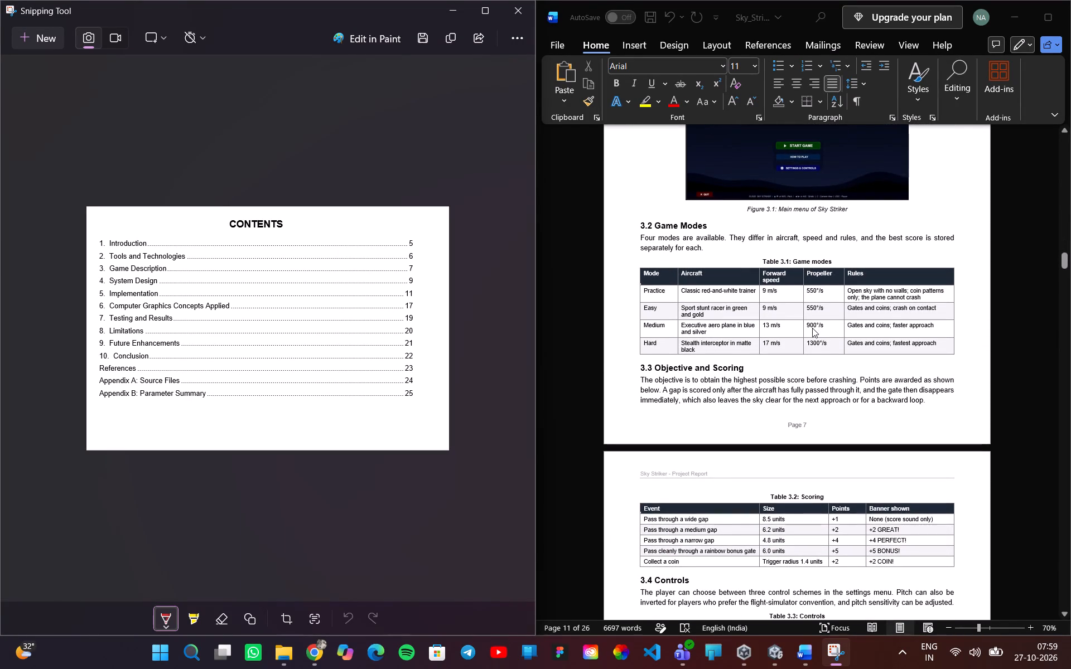
pyautogui.scroll(-3, 812, 328)
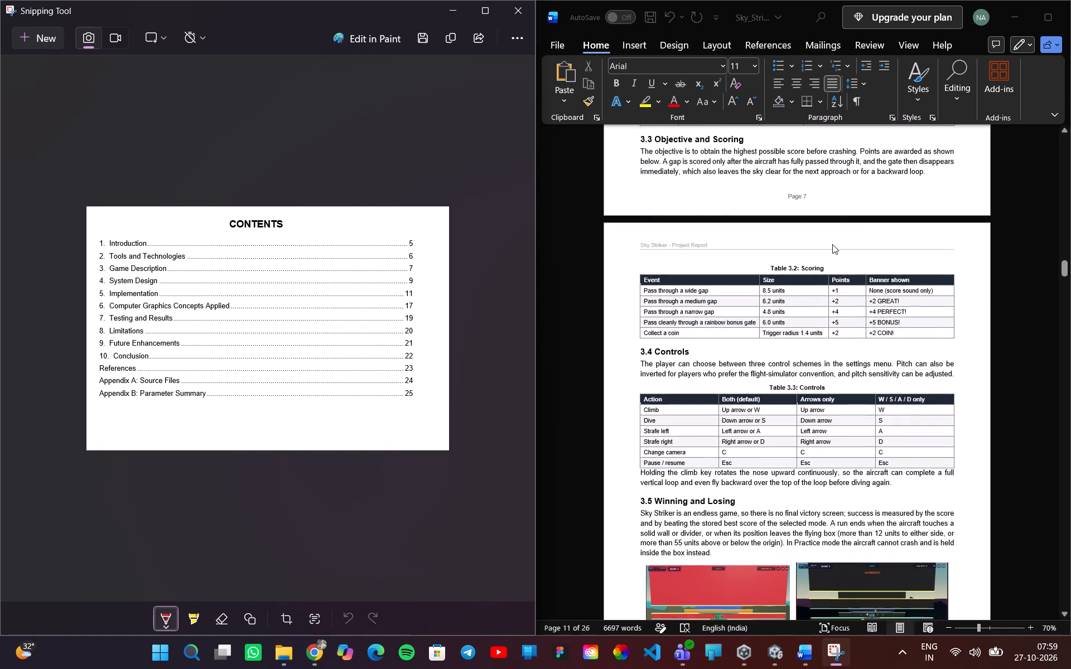
pyautogui.scroll(-4, 832, 244)
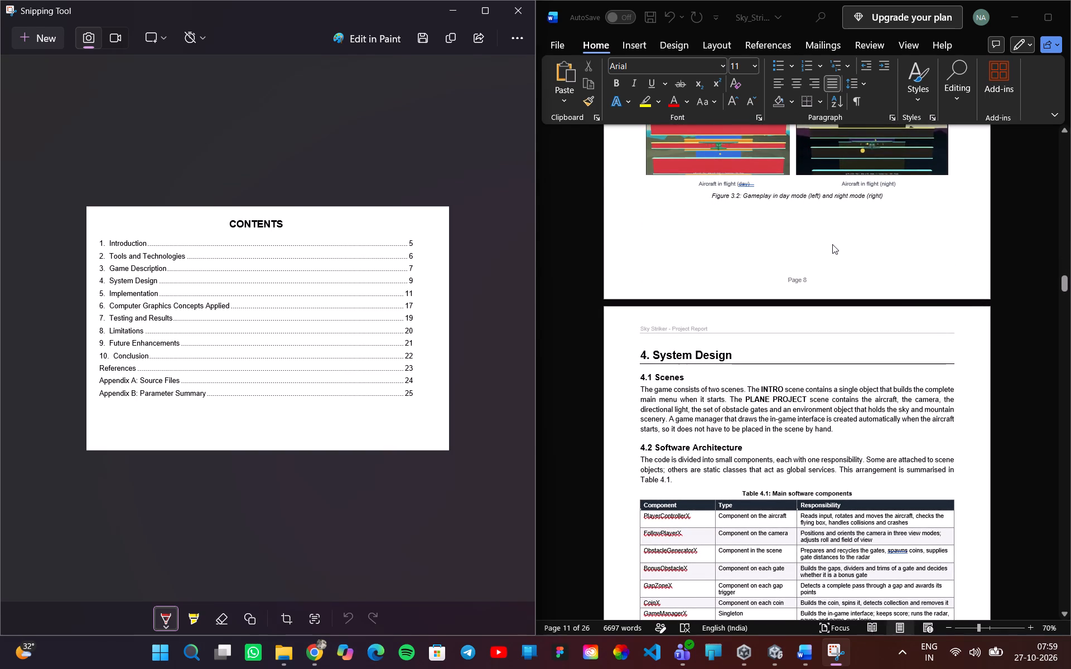
pyautogui.scroll(-4, 832, 244)
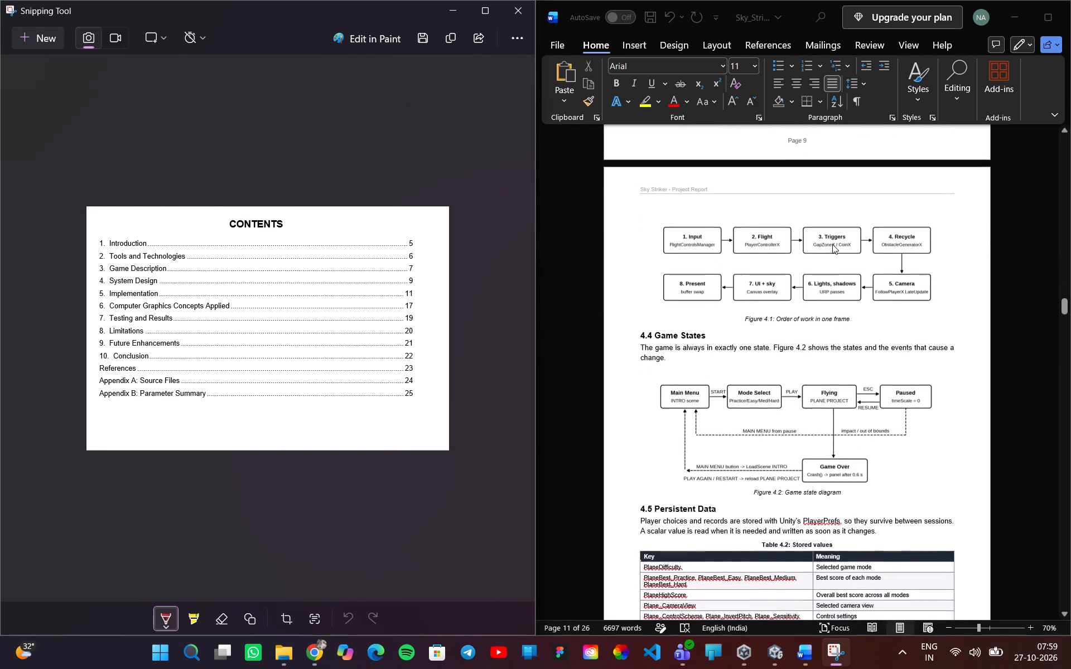
pyautogui.scroll(-1, 832, 244)
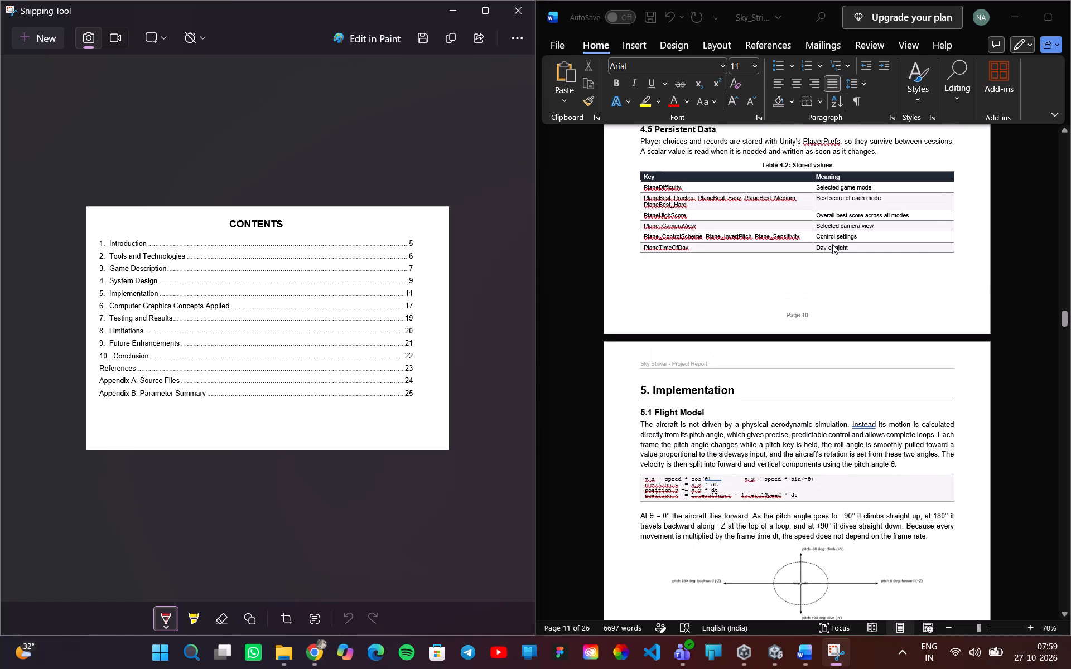
pyautogui.scroll(-5, 832, 244)
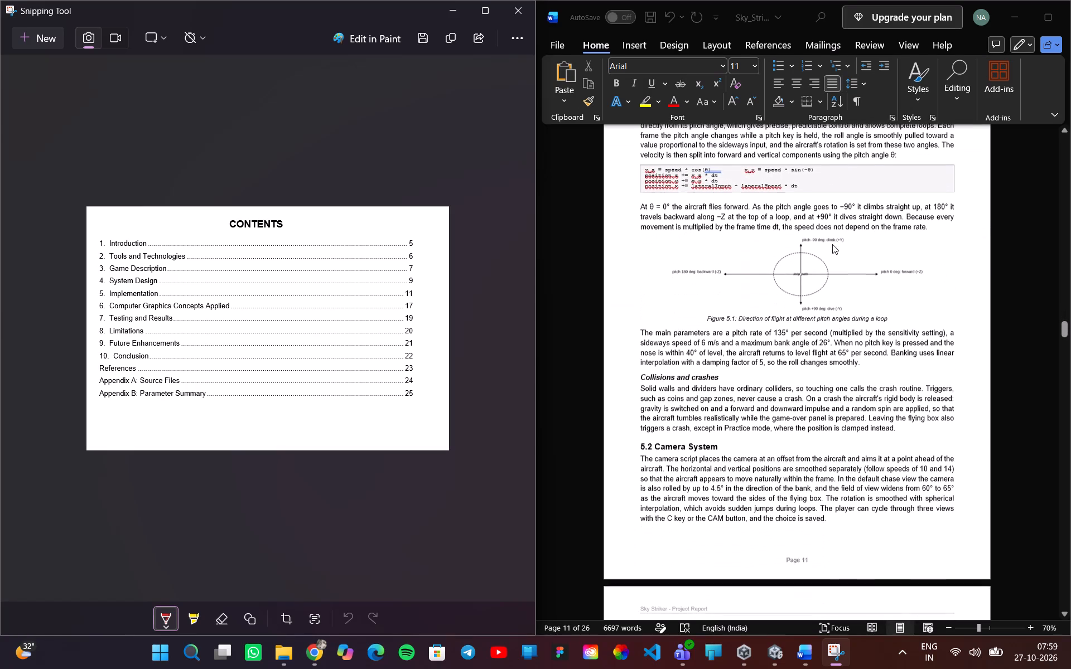
# Examine the remaining Implementation pages and check where chapters 6 and 7 start against the captured Contents list.
pyautogui.scroll(-4, 745, 350)
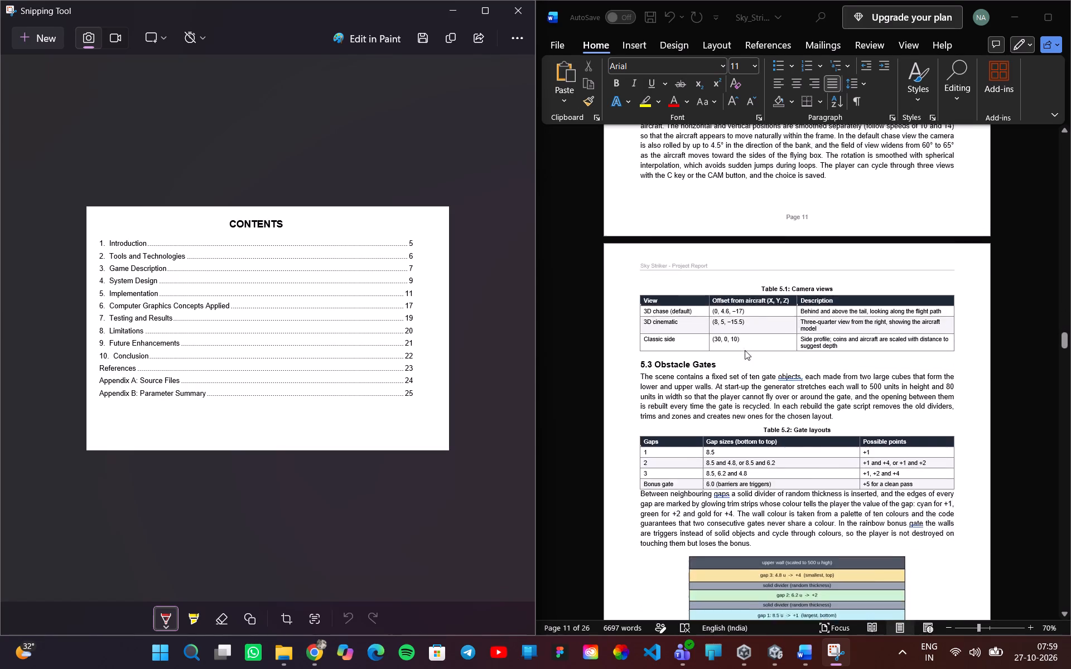
pyautogui.scroll(-5, 745, 350)
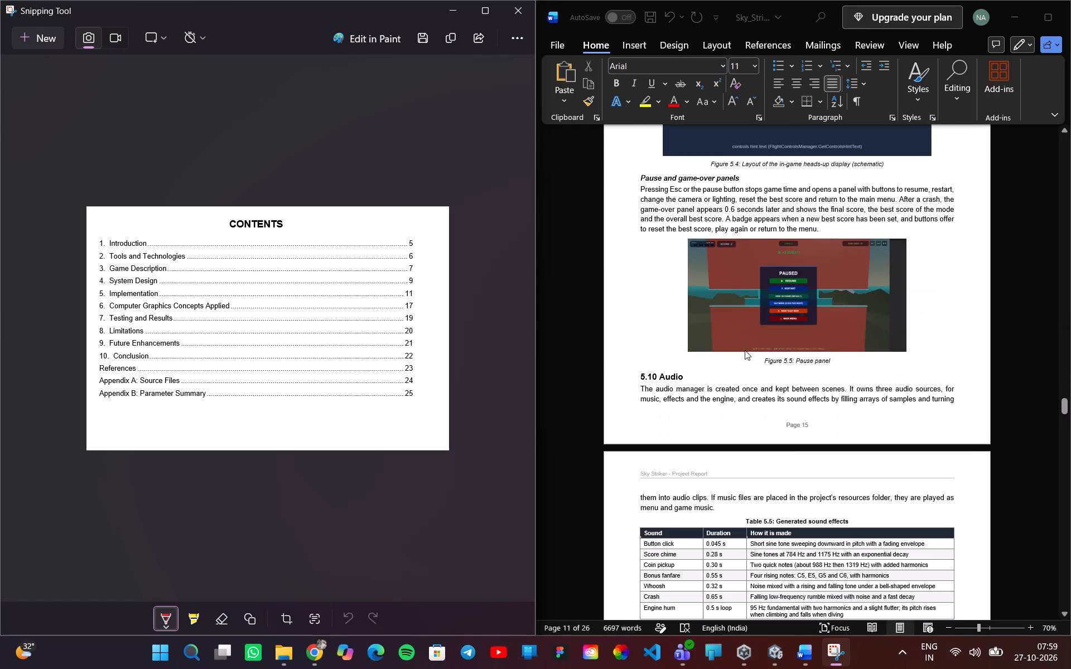
pyautogui.keyDown('ctrl'); pyautogui.scroll(-2, 745, 350); pyautogui.keyUp('ctrl')
pyautogui.scroll(2, 745, 350)
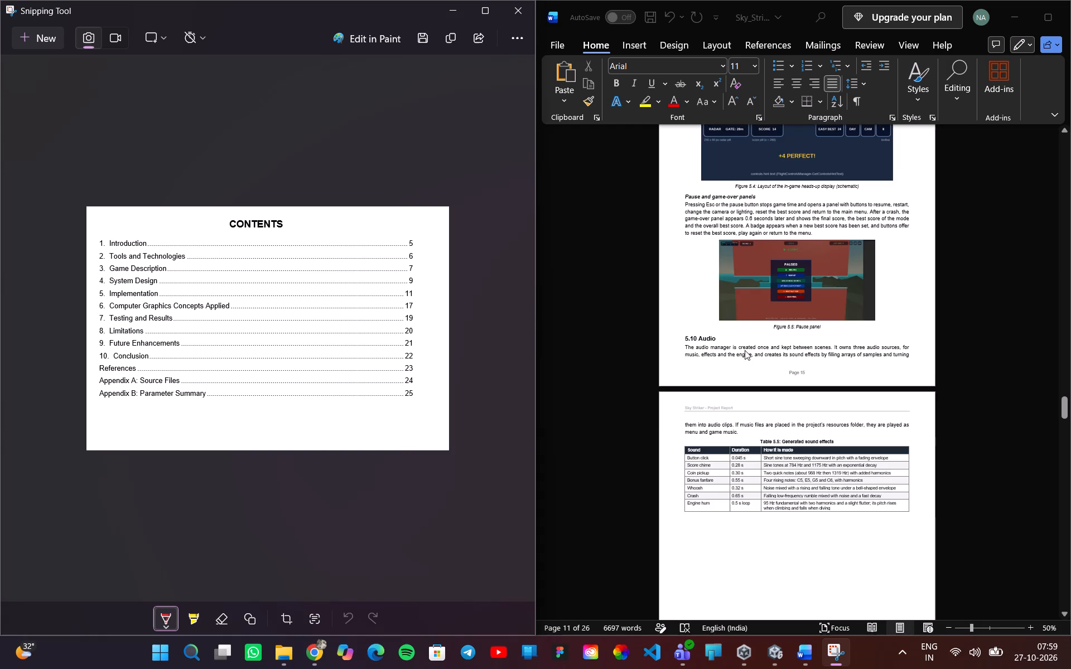
pyautogui.scroll(3, 745, 350)
pyautogui.keyDown('ctrl'); pyautogui.scroll(2, 745, 350); pyautogui.keyUp('ctrl')
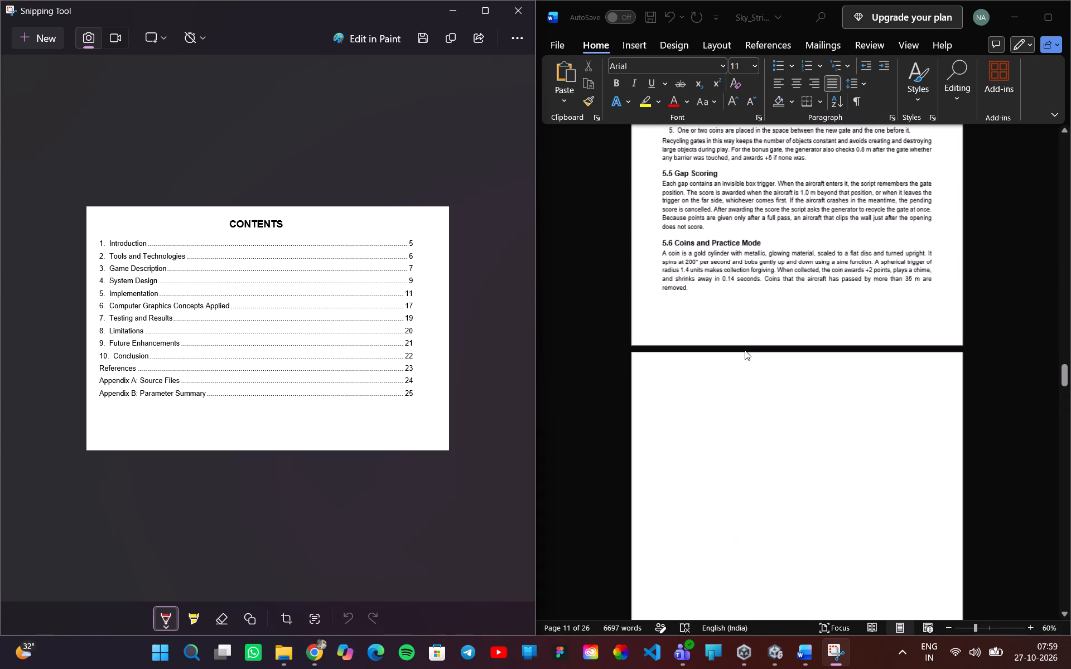
pyautogui.scroll(-5, 745, 350)
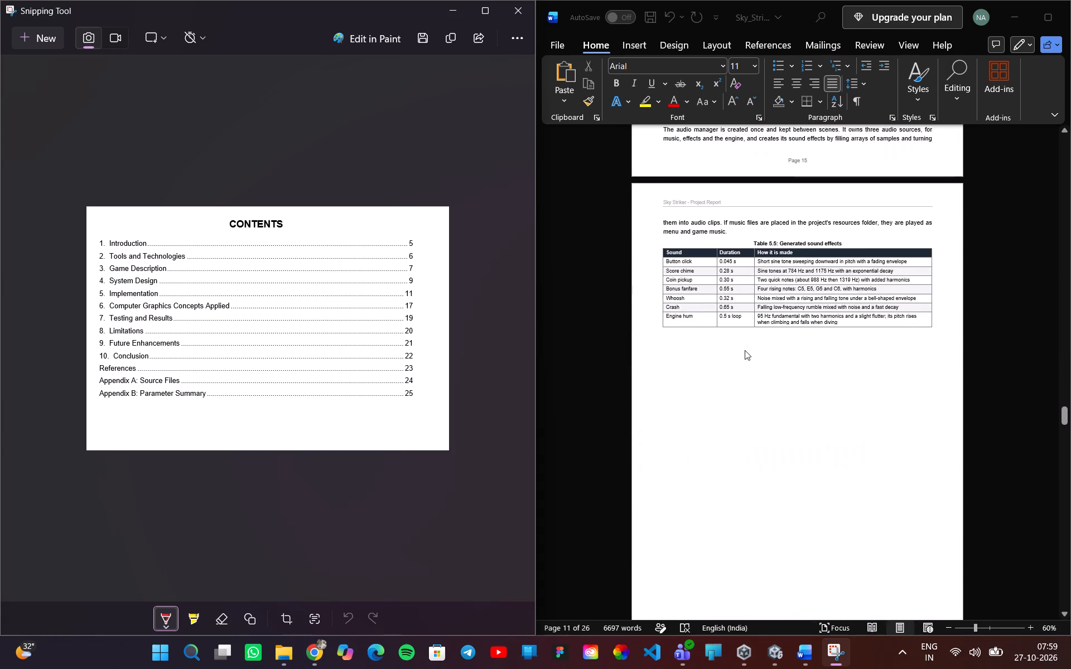
pyautogui.scroll(-4, 745, 350)
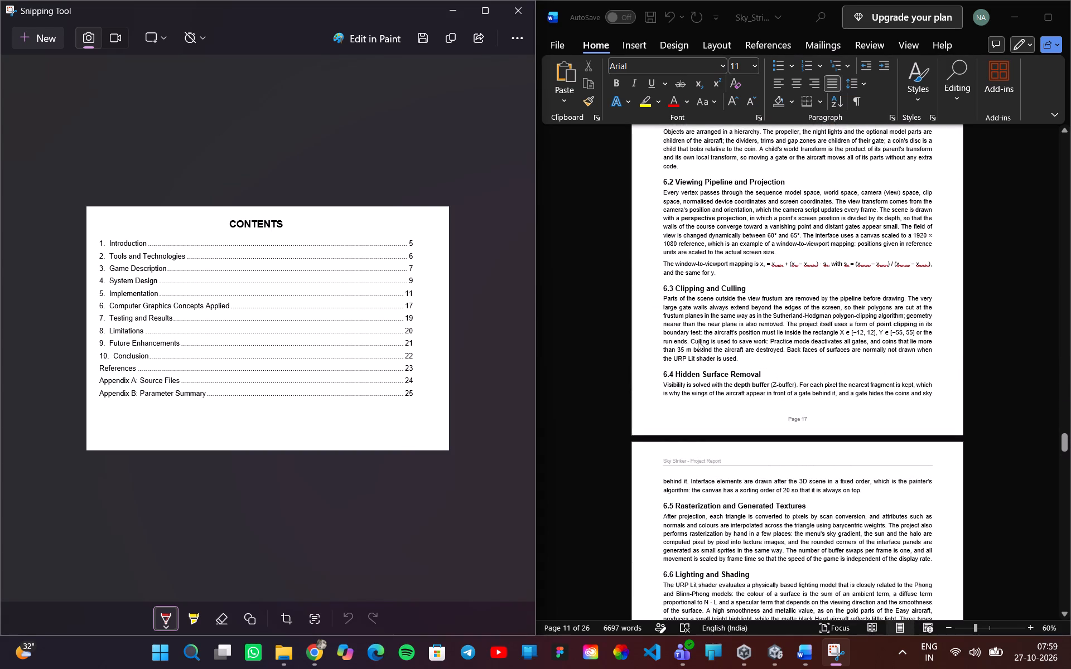
pyautogui.scroll(-7, 698, 341)
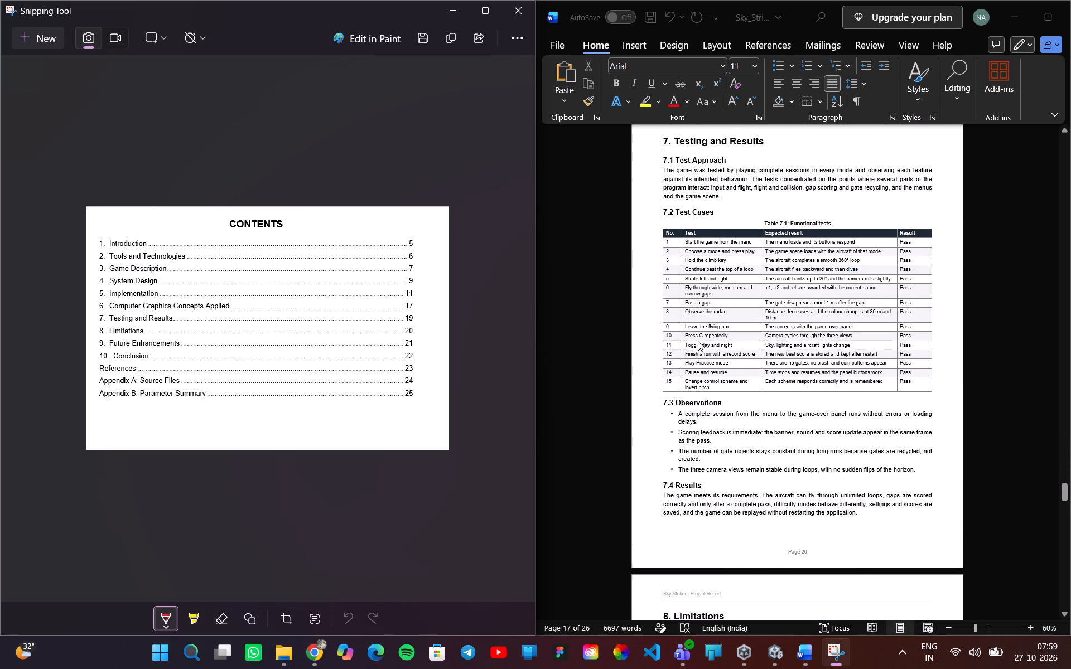
# Recheck the starting pages of chapters 5, 6 and 7 in the report against the captured Contents list.
pyautogui.scroll(2, 698, 341)
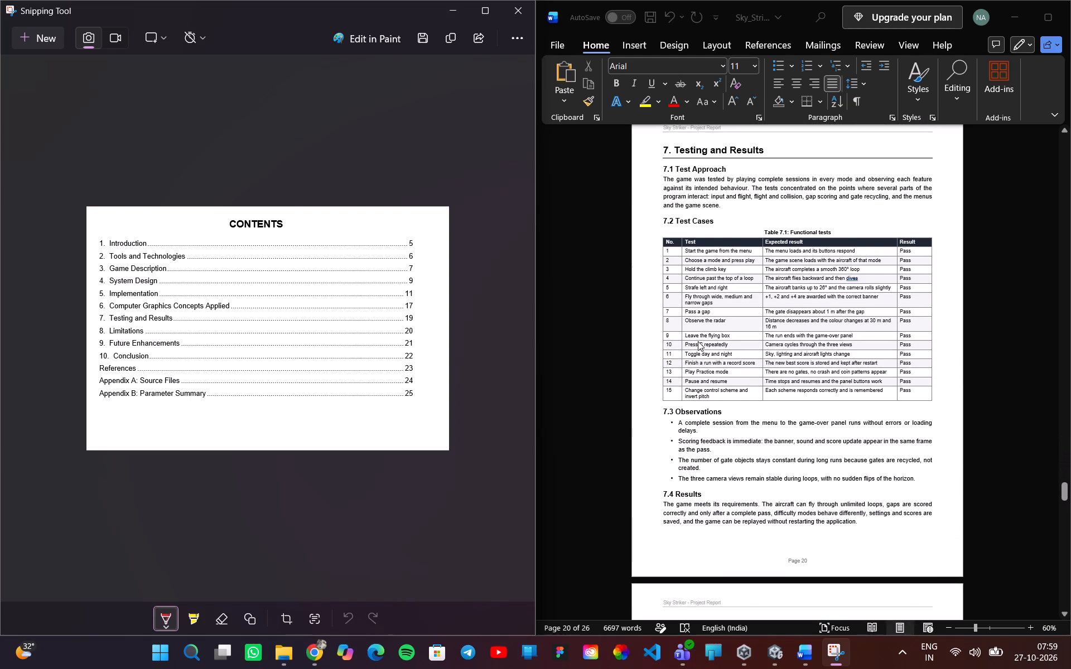
pyautogui.scroll(3, 698, 341)
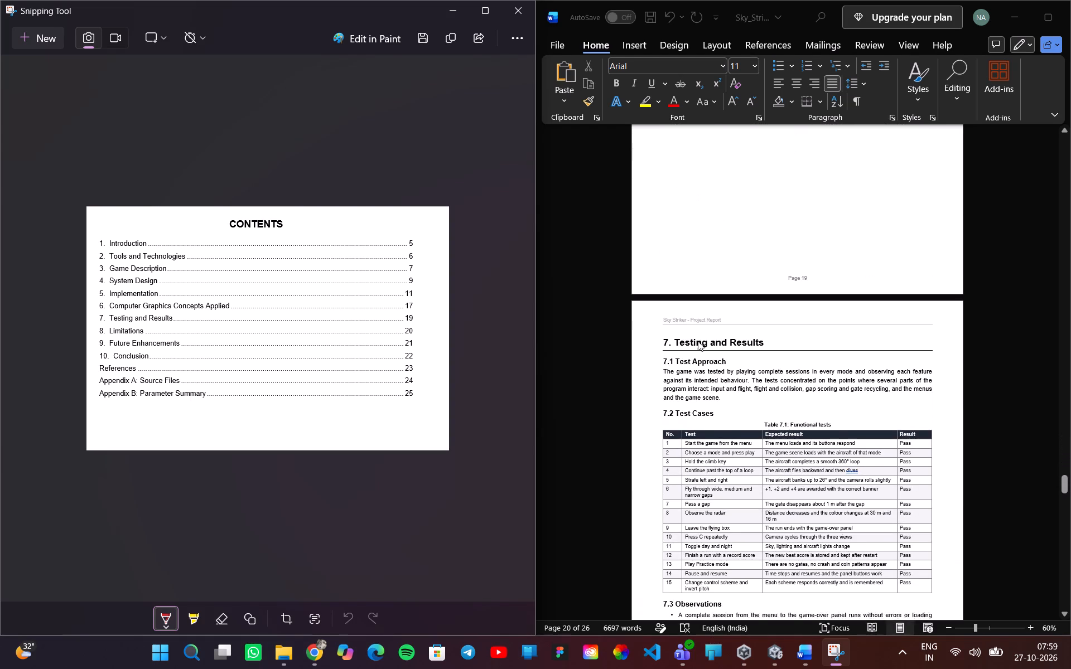
pyautogui.scroll(7, 698, 341)
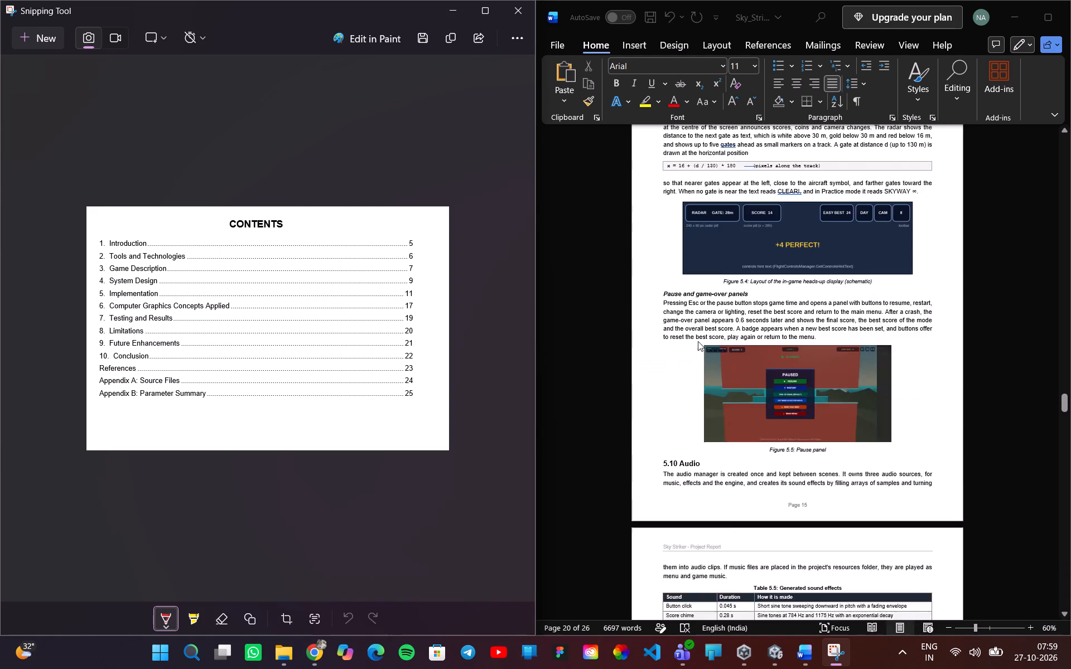
pyautogui.scroll(6, 698, 341)
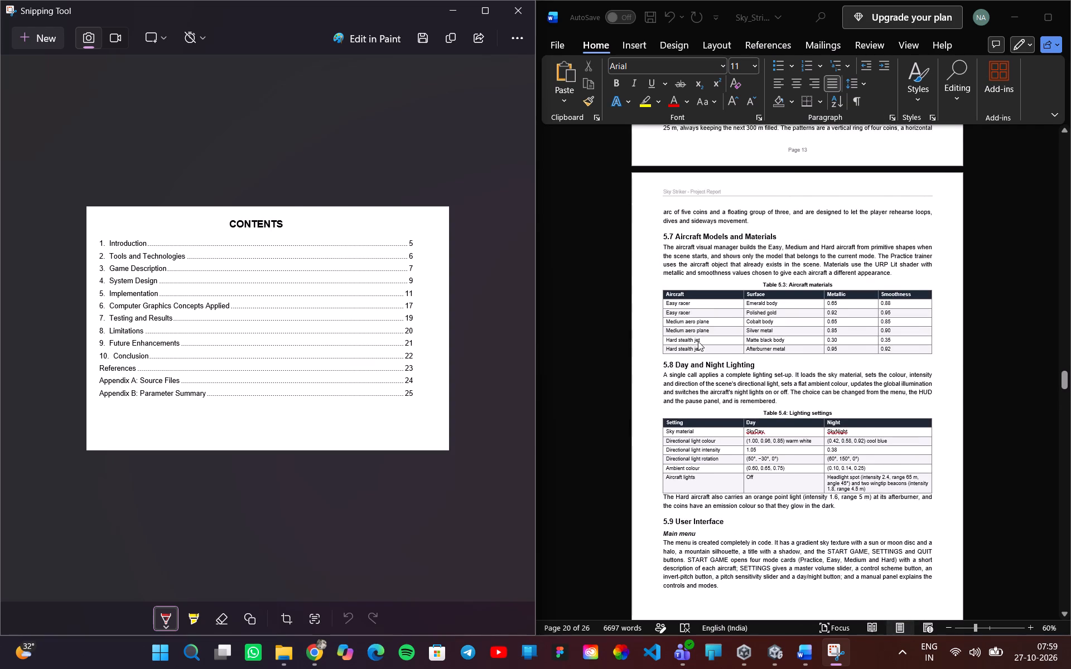
pyautogui.scroll(9, 698, 341)
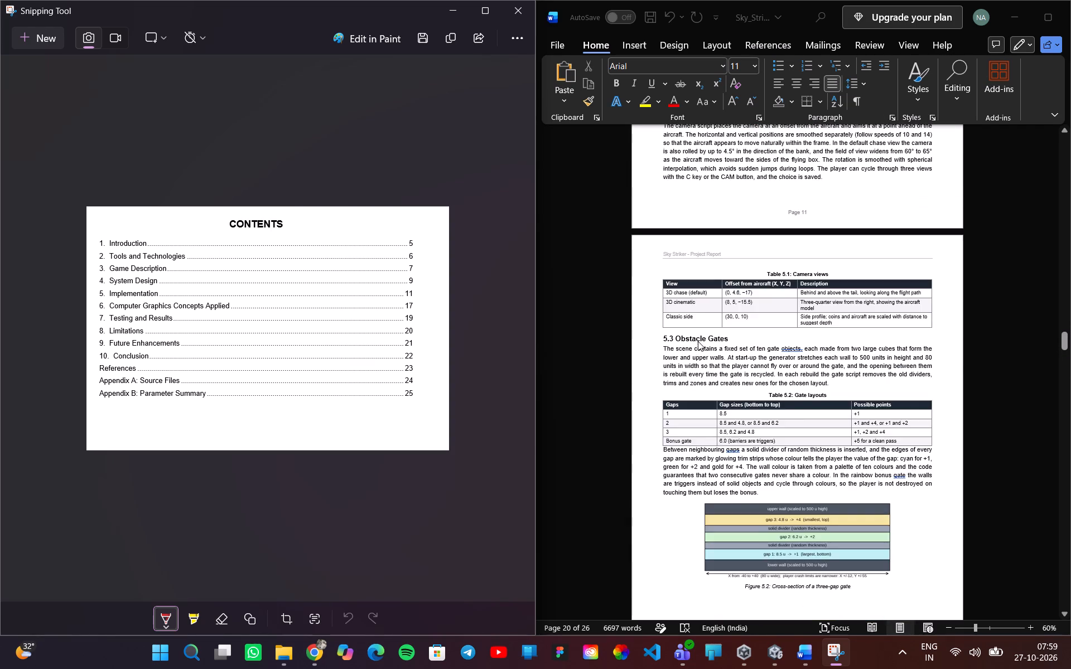
pyautogui.scroll(-2, 698, 341)
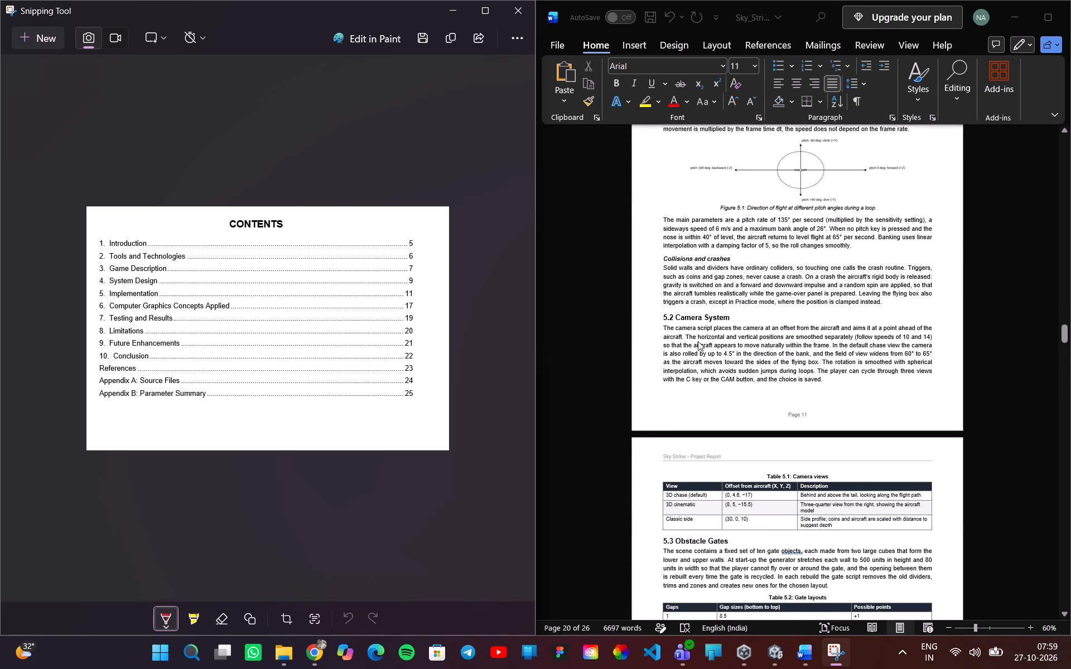
pyautogui.scroll(-9, 698, 341)
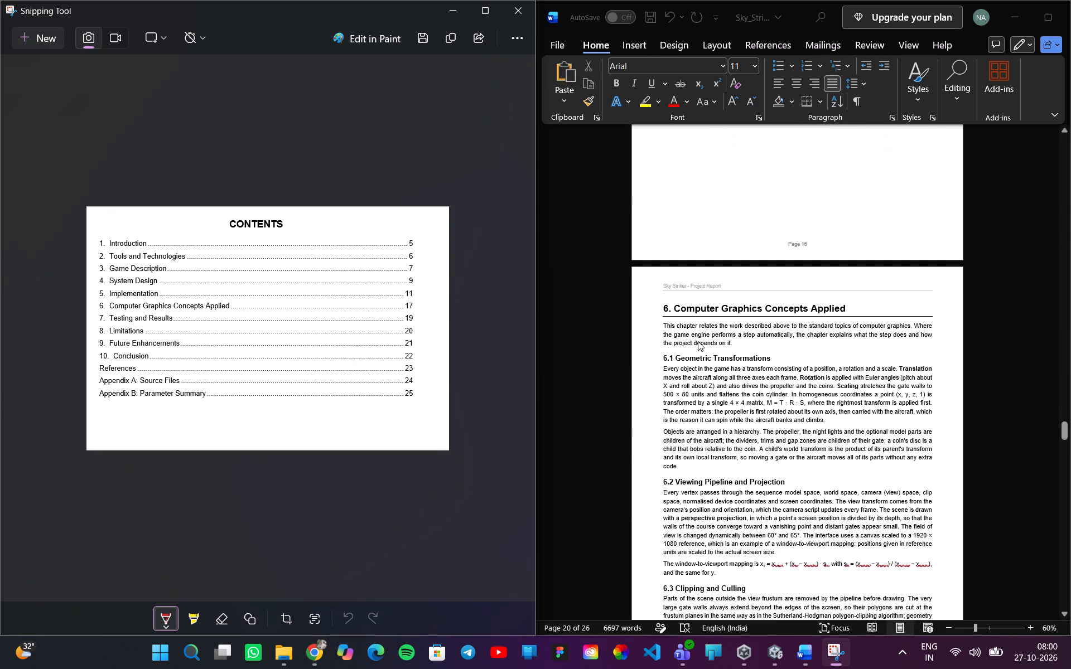
pyautogui.scroll(-2, 698, 341)
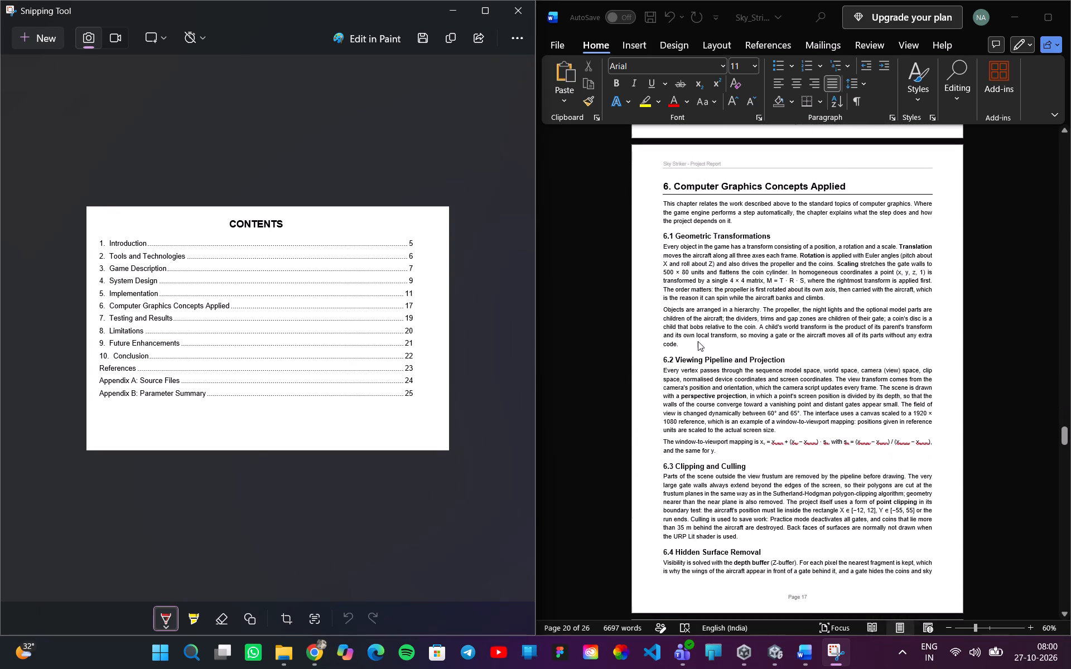
pyautogui.scroll(-2, 698, 341)
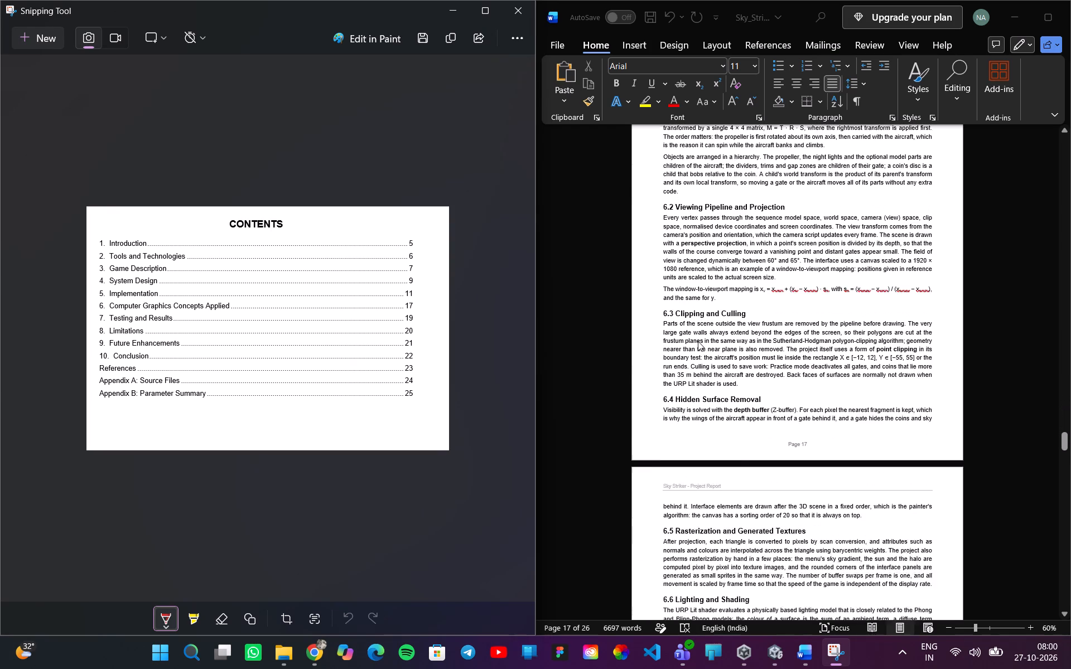
pyautogui.scroll(-8, 698, 341)
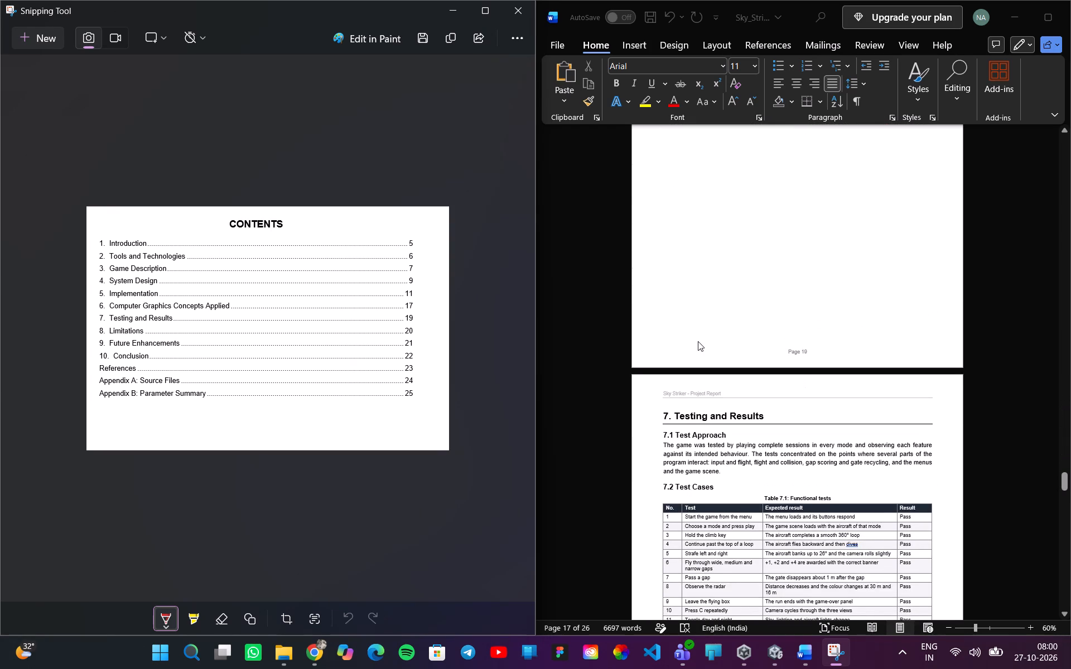
pyautogui.scroll(-1, 698, 341)
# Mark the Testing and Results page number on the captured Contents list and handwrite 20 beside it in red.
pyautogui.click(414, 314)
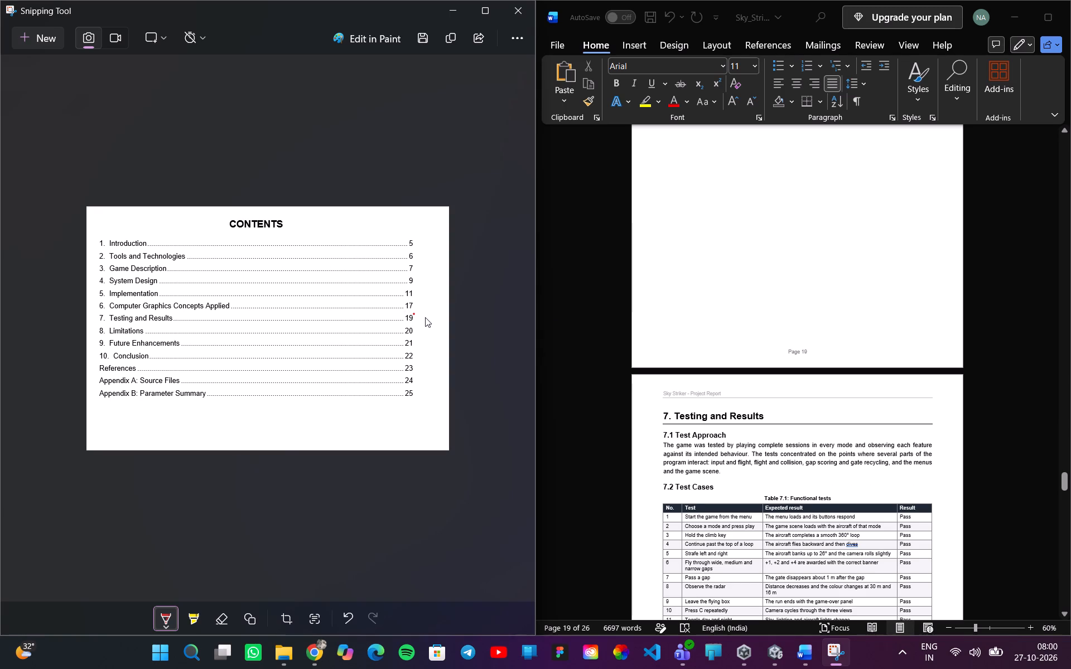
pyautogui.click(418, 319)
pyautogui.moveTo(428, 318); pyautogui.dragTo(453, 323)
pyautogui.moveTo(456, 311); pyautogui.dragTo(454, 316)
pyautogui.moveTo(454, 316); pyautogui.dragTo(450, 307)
# Compare the starting pages of Limitations, Future Enhancements, Conclusion, References and both appendices with the captured Contents list.
pyautogui.scroll(-3, 708, 421)
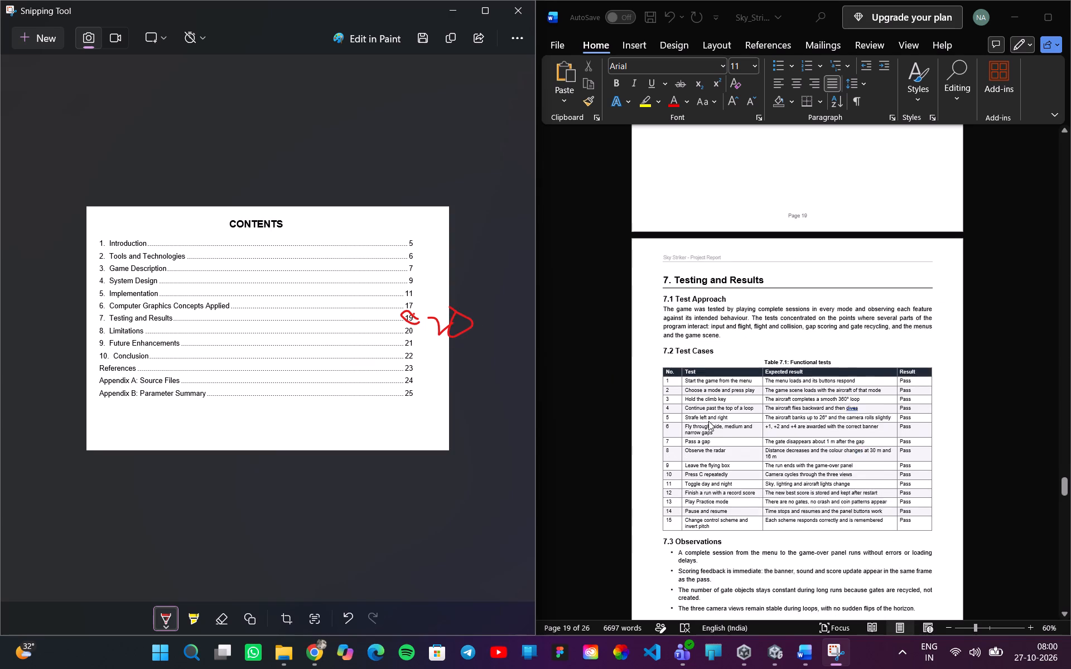
pyautogui.scroll(-5, 708, 421)
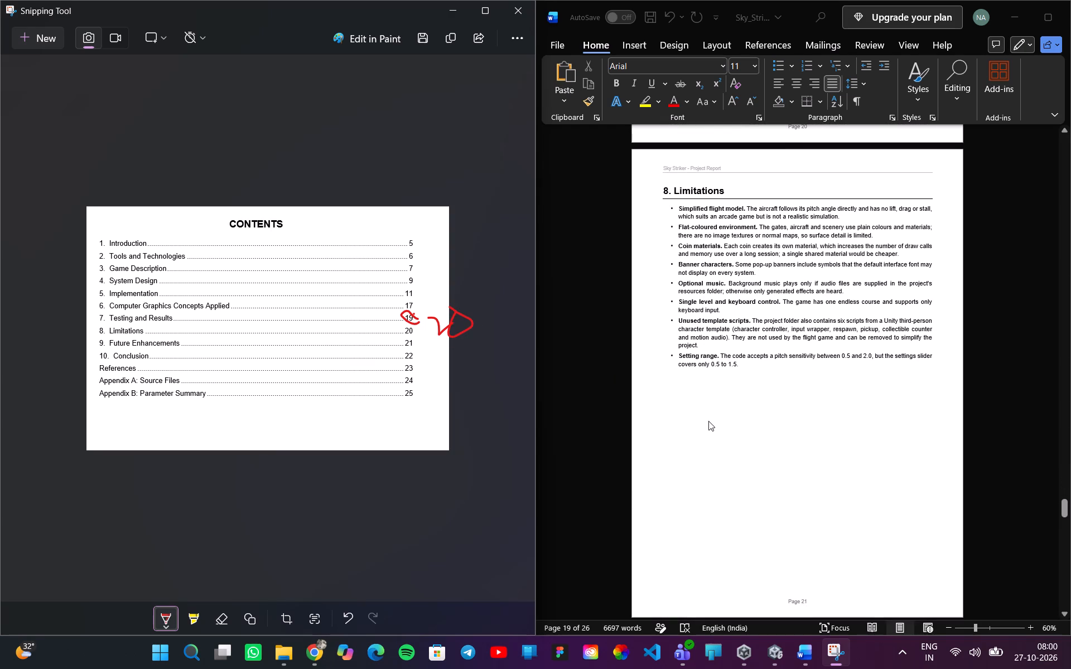
pyautogui.scroll(-6, 708, 421)
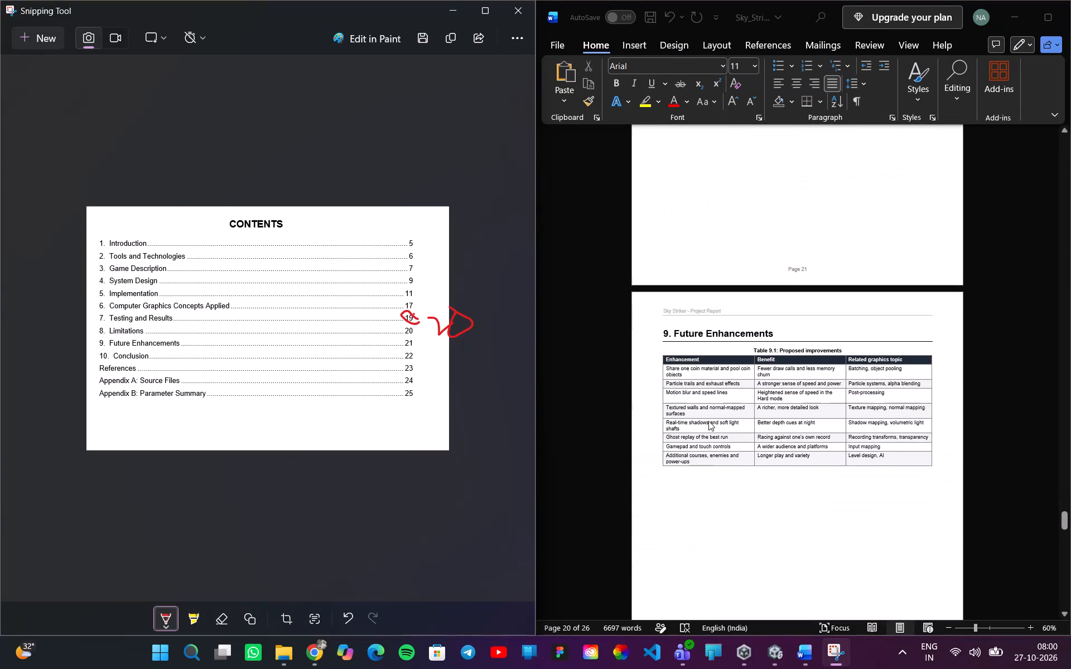
pyautogui.scroll(-2, 708, 421)
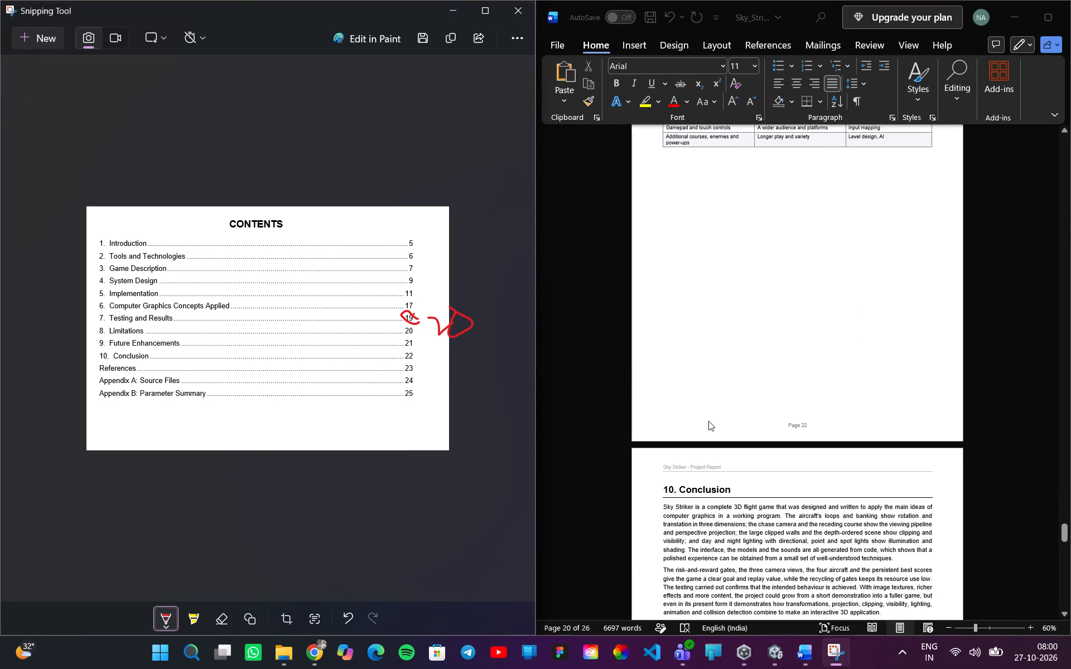
pyautogui.scroll(-1, 708, 421)
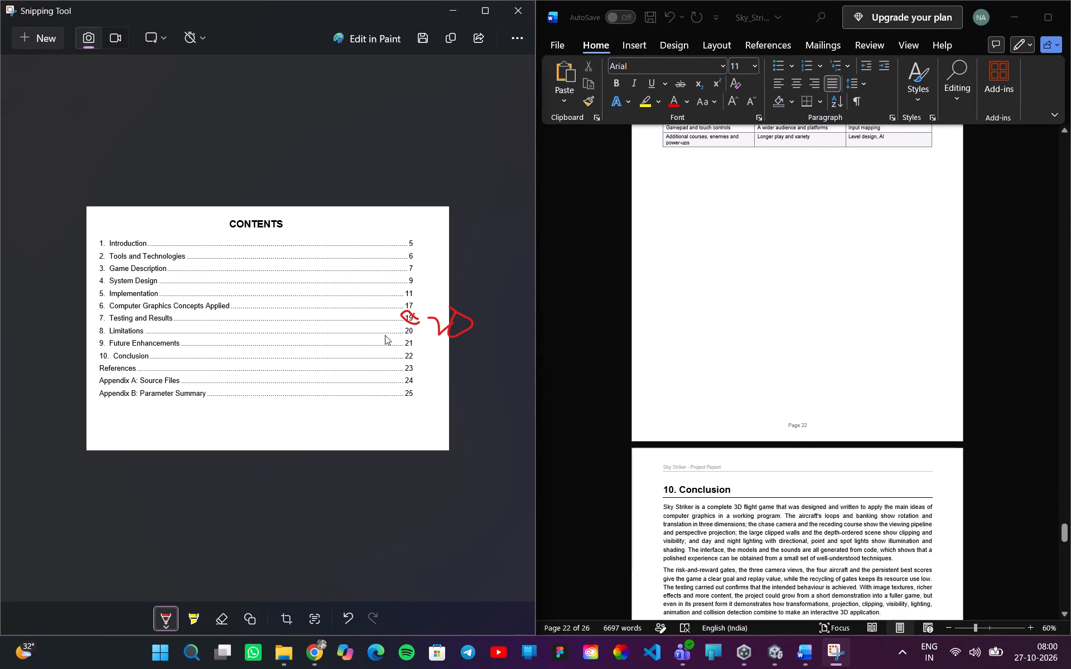
pyautogui.scroll(-4, 705, 415)
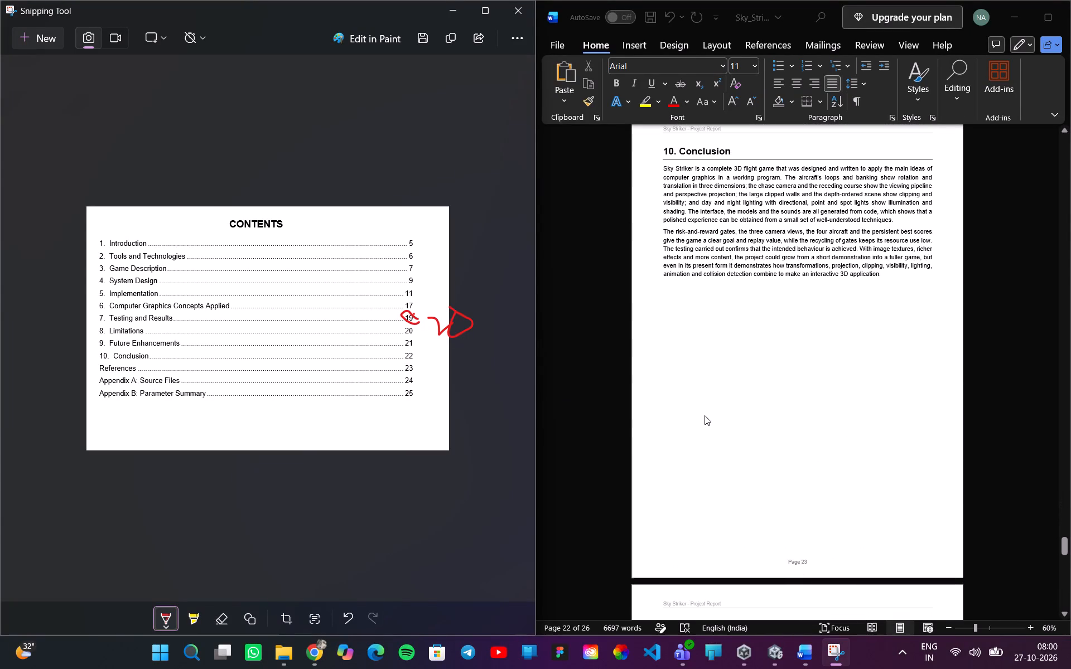
pyautogui.scroll(-3, 705, 415)
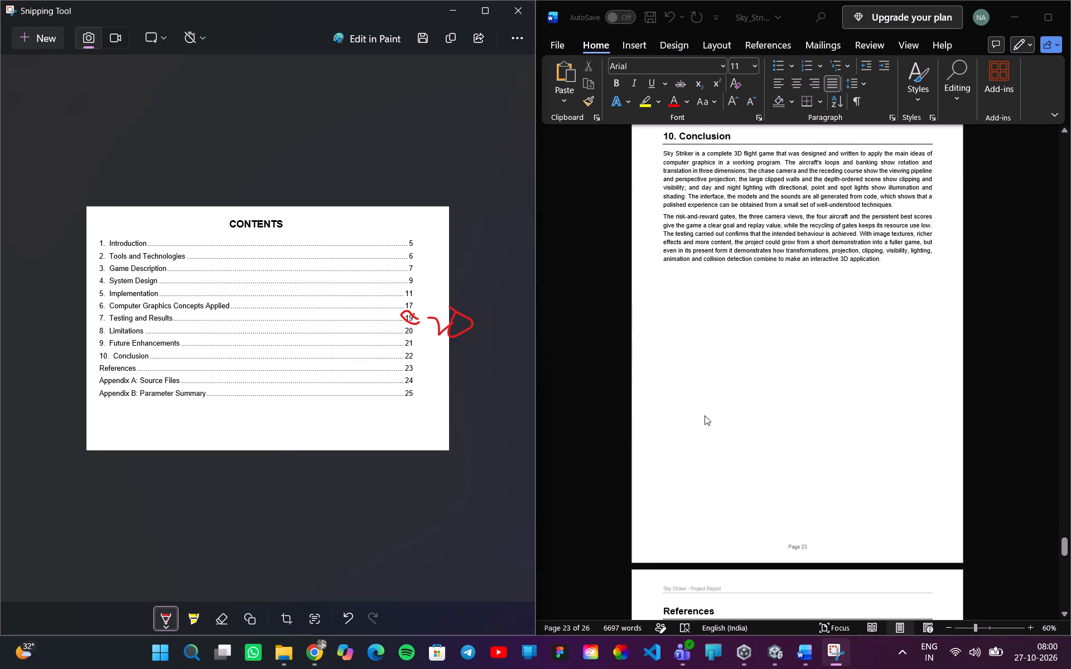
pyautogui.scroll(-2, 705, 415)
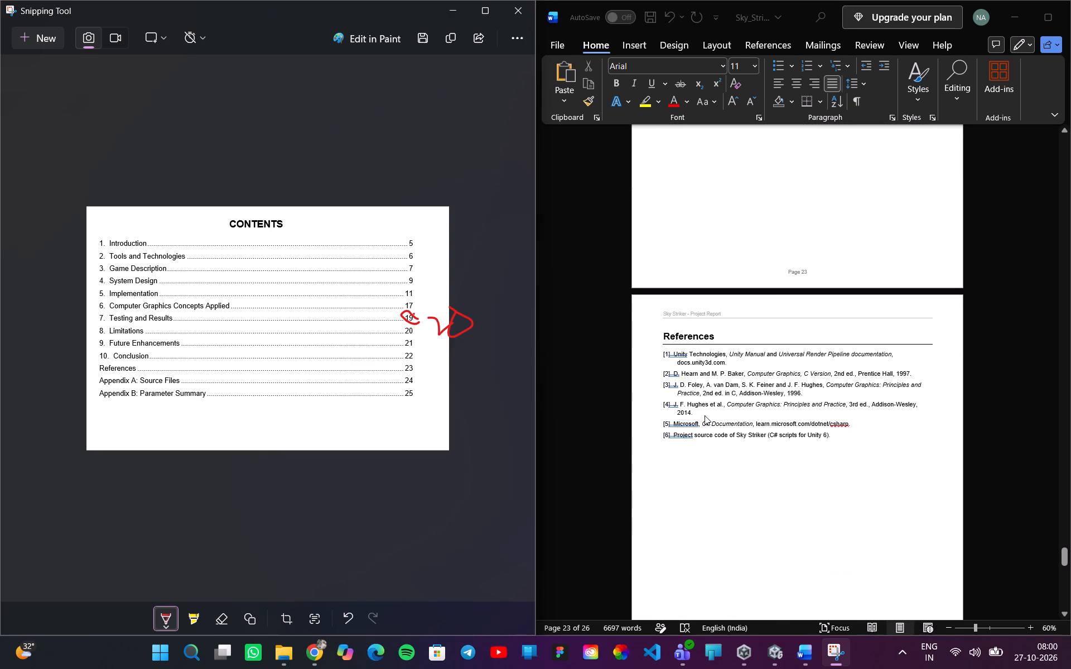
pyautogui.scroll(-4, 705, 415)
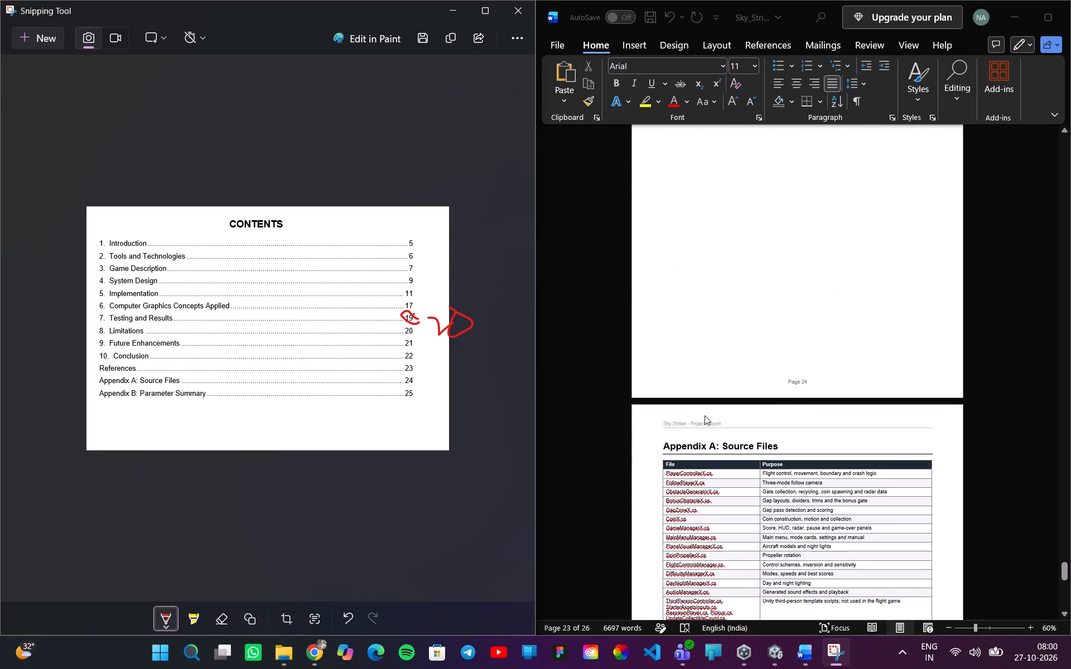
pyautogui.scroll(-8, 705, 415)
pyautogui.scroll(14, 705, 415)
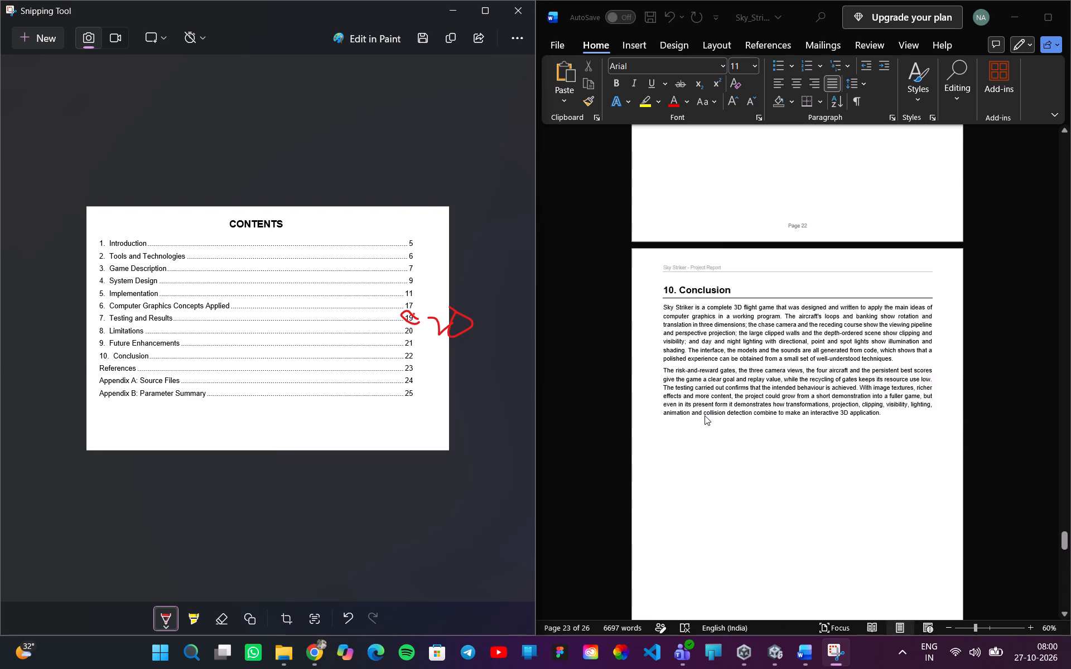
pyautogui.scroll(8, 705, 415)
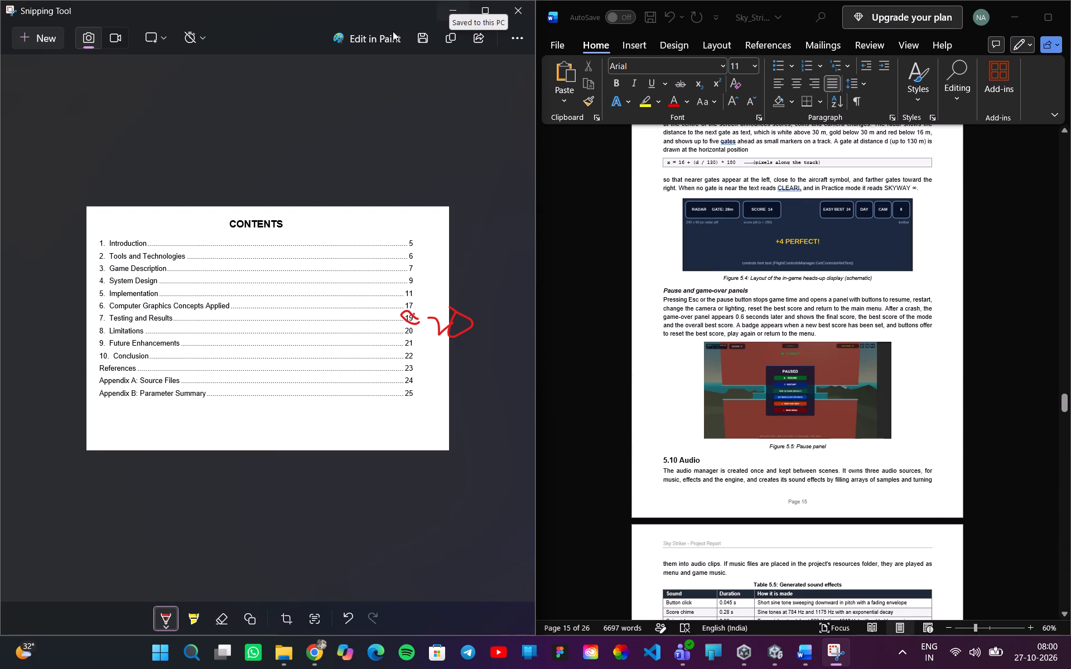
# Close the Snipping Tool capture and maximize the Word window with the Sky Striker report.
pyautogui.click(522, 13)
pyautogui.scroll(2, 718, 310)
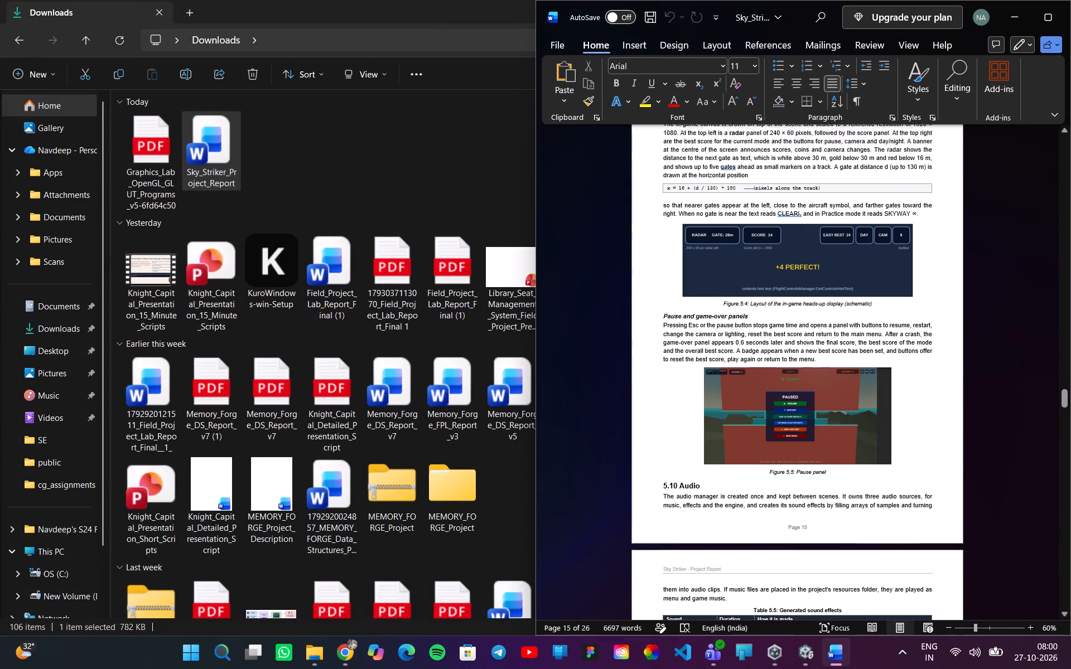
pyautogui.scroll(20, 718, 310)
pyautogui.scroll(9, 718, 310)
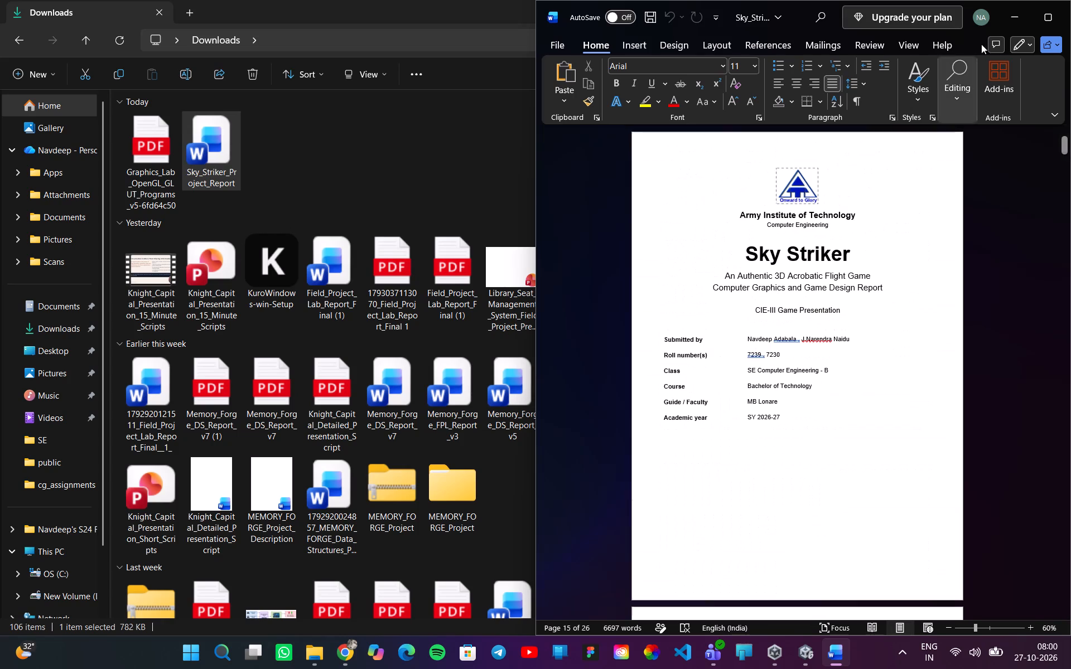
pyautogui.click(1030, 26)
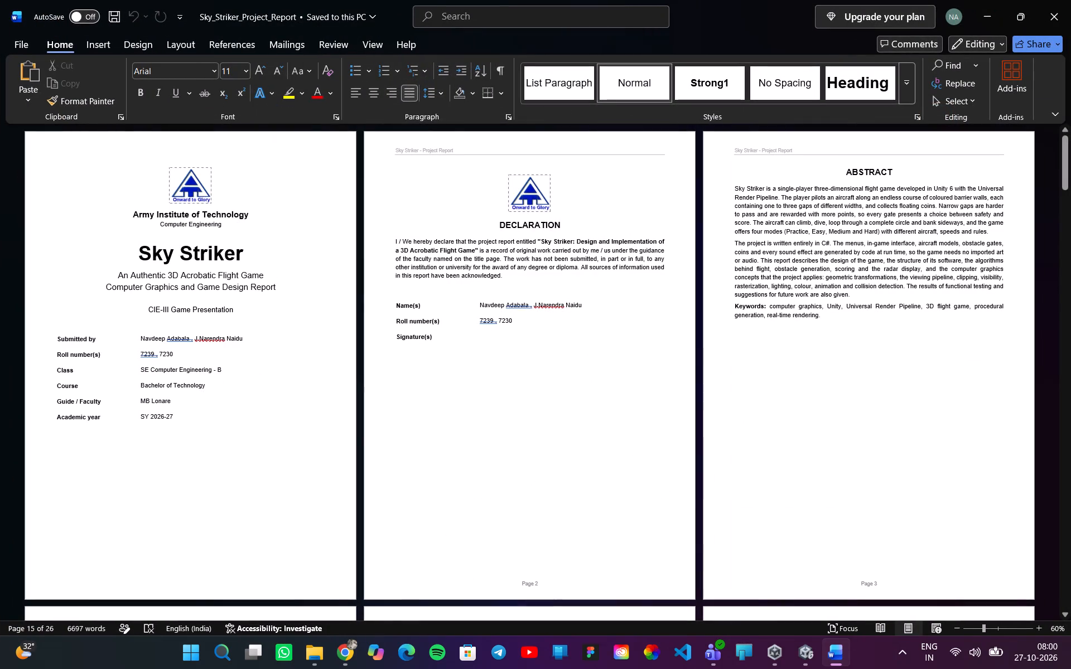
# In the Contents list, set Testing and Results to page 20, Limitations to 21, Future Enhancements to 22 and Conclusion to 23.
pyautogui.keyDown('ctrl'); pyautogui.scroll(1, 591, 224); pyautogui.keyUp('ctrl')
pyautogui.scroll(-3, 591, 224)
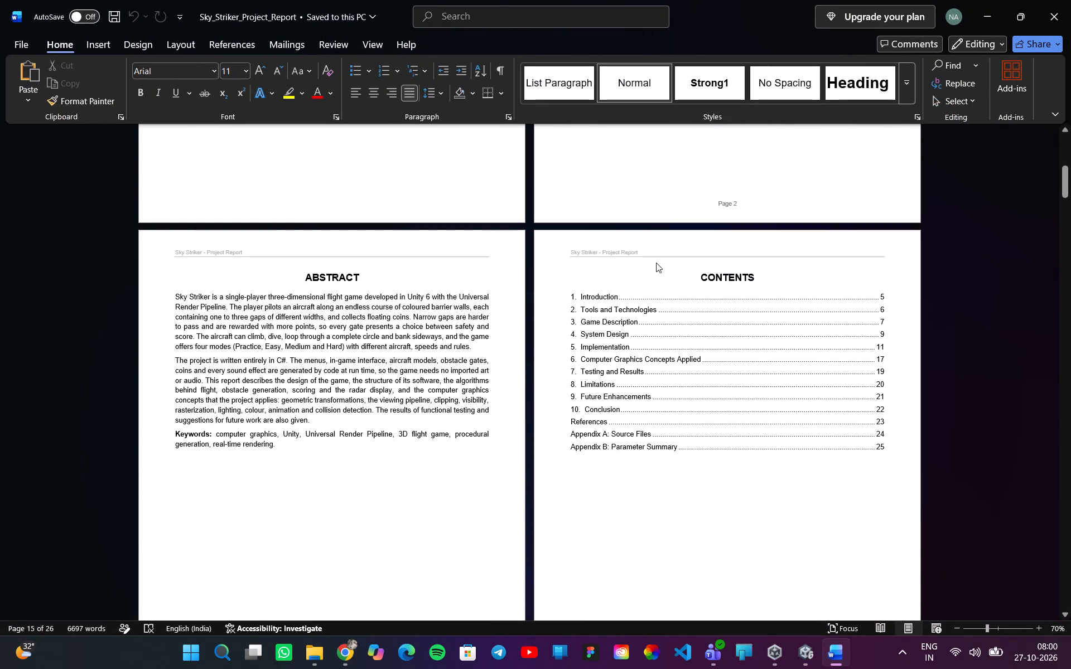
pyautogui.click(882, 372)
pyautogui.press('BackSpace')
pyautogui.press('Delete')
pyautogui.write('20')
pyautogui.press('Down')
pyautogui.press('BackSpace')
pyautogui.press('1')
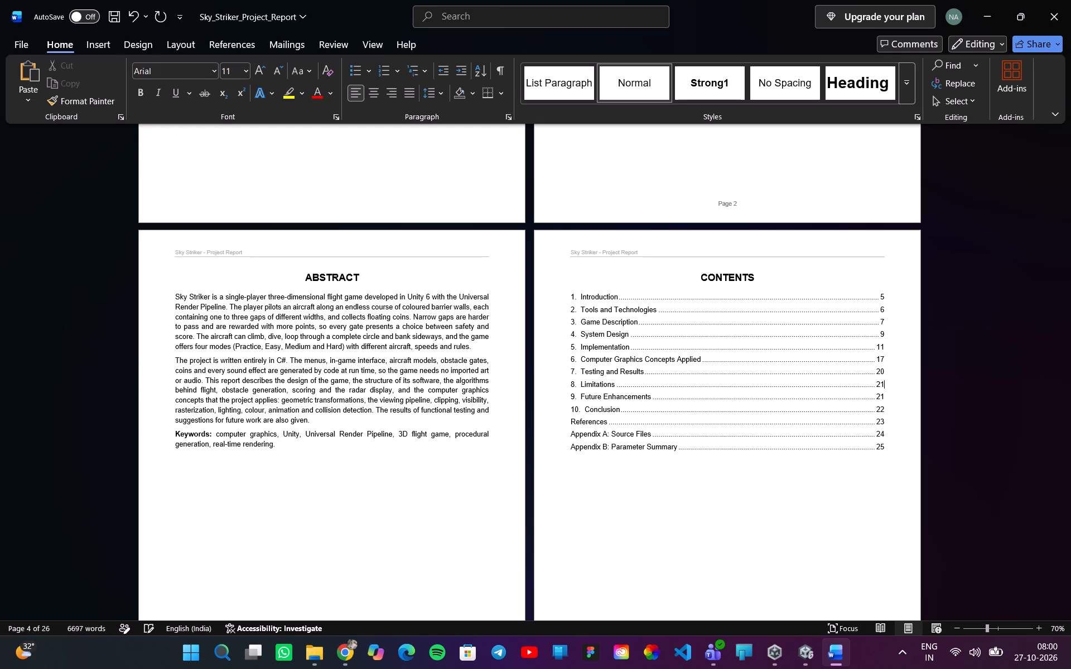
pyautogui.press('Down')
pyautogui.press('BackSpace')
pyautogui.press('2')
pyautogui.press('Down')
pyautogui.press('BackSpace')
pyautogui.press('3')
# In the Contents list, set References to page 24, Appendix A: Source Files to 25 and Appendix B: Parameter Summary to 26.
pyautogui.press('Down')
pyautogui.press('BackSpace')
pyautogui.press('4')
pyautogui.press('Up')
pyautogui.press('Down')
pyautogui.press('Down')
pyautogui.press('BackSpace')
pyautogui.press('4')
pyautogui.press('BackSpace')
pyautogui.press('5')
pyautogui.press('Down')
pyautogui.press('BackSpace')
pyautogui.press('6')
# Save the report with the corrected Contents page numbers.
pyautogui.scroll(-20, 973, 372)
pyautogui.scroll(-20, 973, 372)
pyautogui.scroll(-3, 973, 372)
pyautogui.click(783, 402)
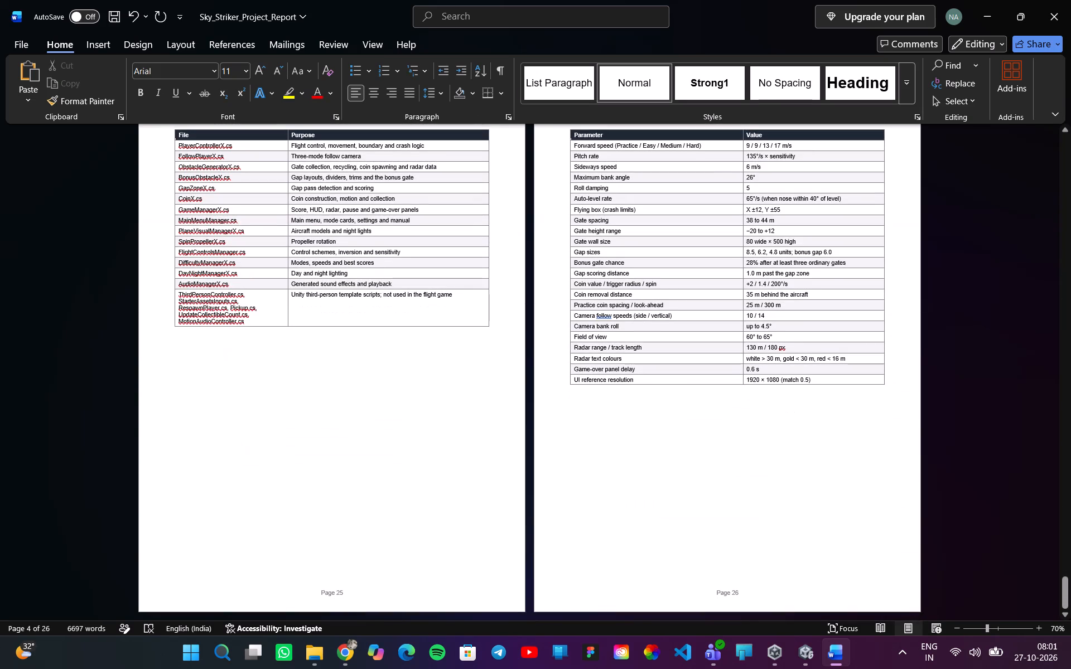
pyautogui.hotkey('ctrl', 's')
pyautogui.scroll(6, 616, 244)
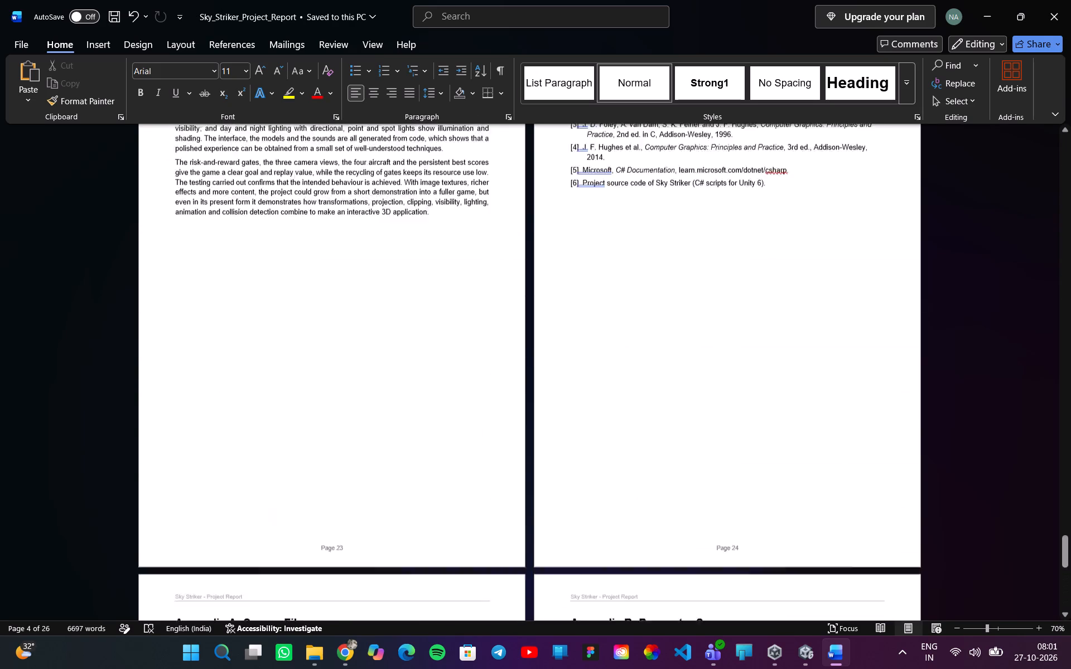
# Check the report's closing pages, title page and Contents, and close the Word document.
pyautogui.scroll(1, 616, 244)
pyautogui.scroll(-9, 899, 251)
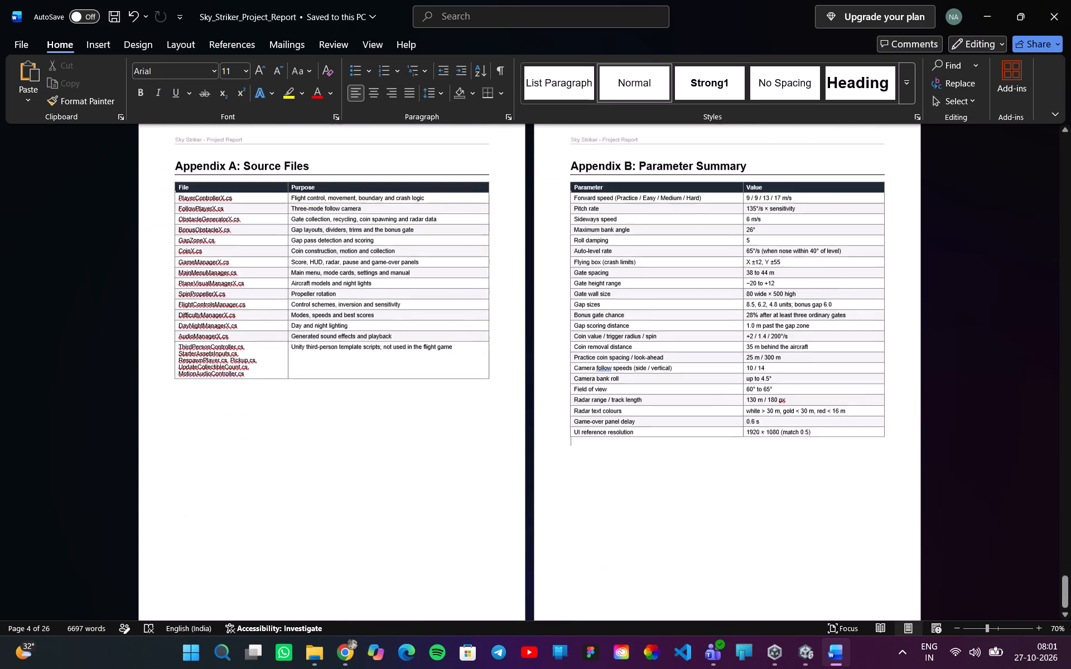
pyautogui.scroll(20, 899, 251)
pyautogui.scroll(12, 899, 251)
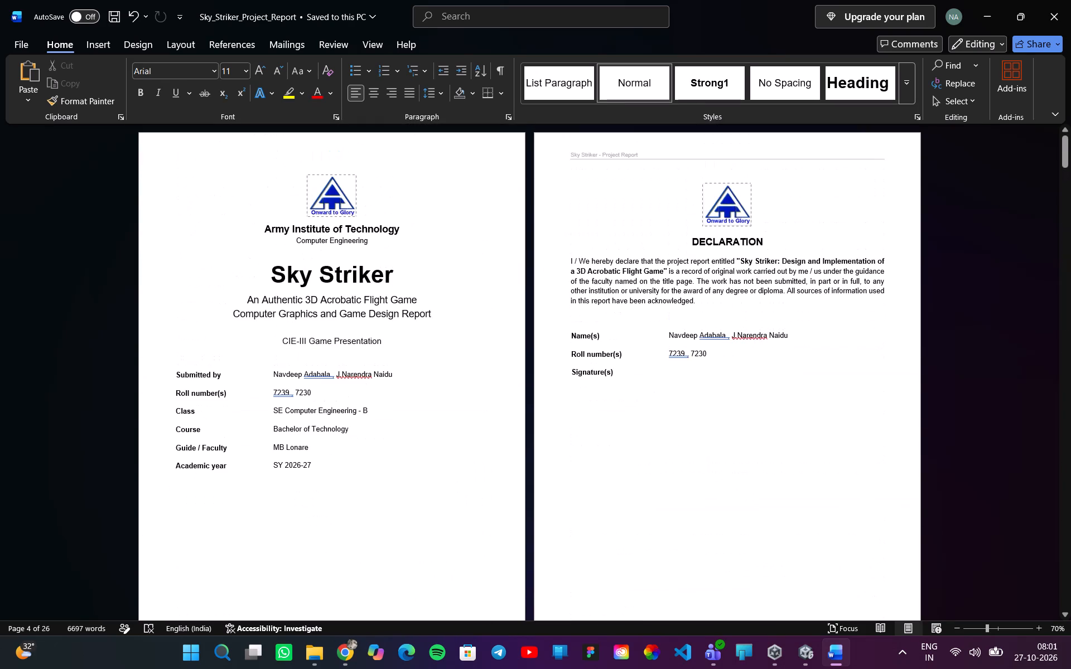
pyautogui.scroll(-4, 870, 217)
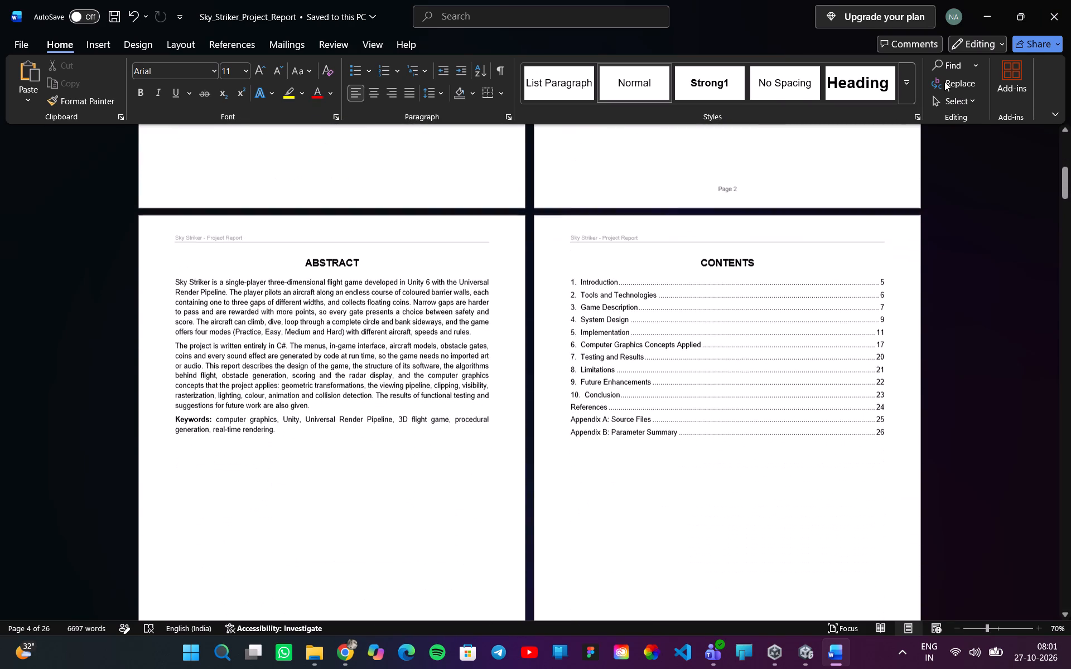
pyautogui.click(1070, 0)
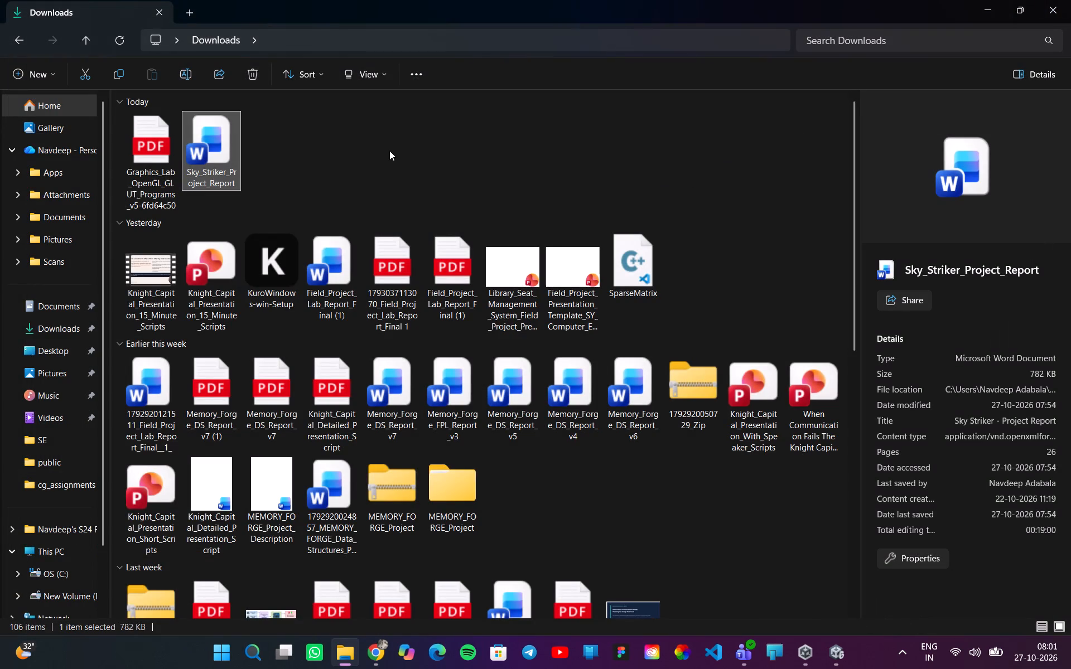
# Switch to Chrome and open a new browser tab.
pyautogui.click(376, 658)
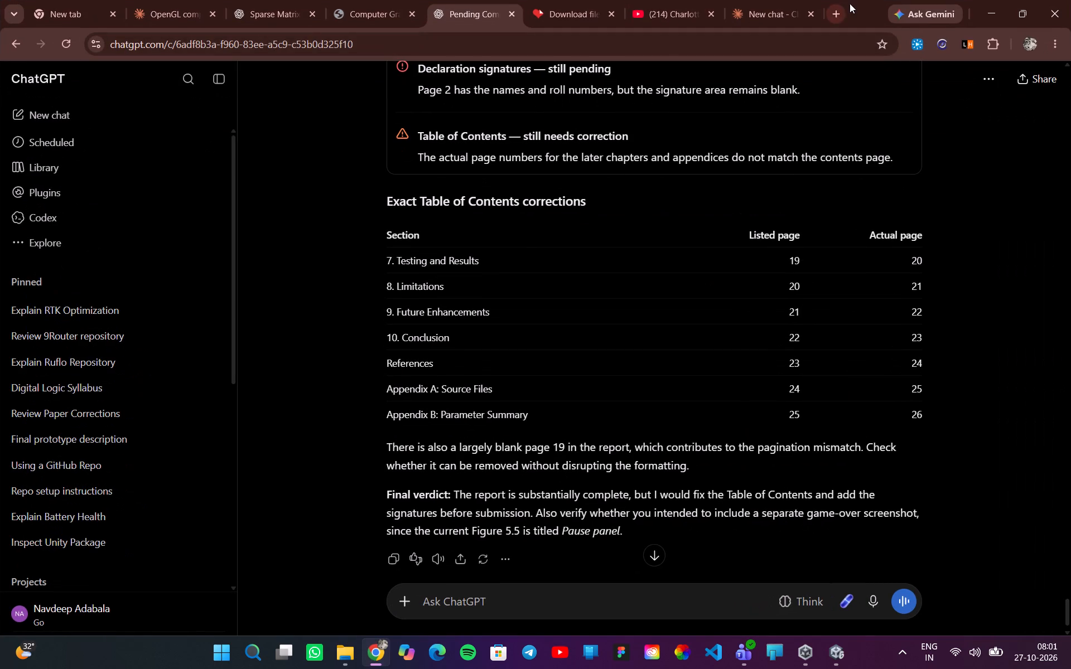
pyautogui.click(836, 0)
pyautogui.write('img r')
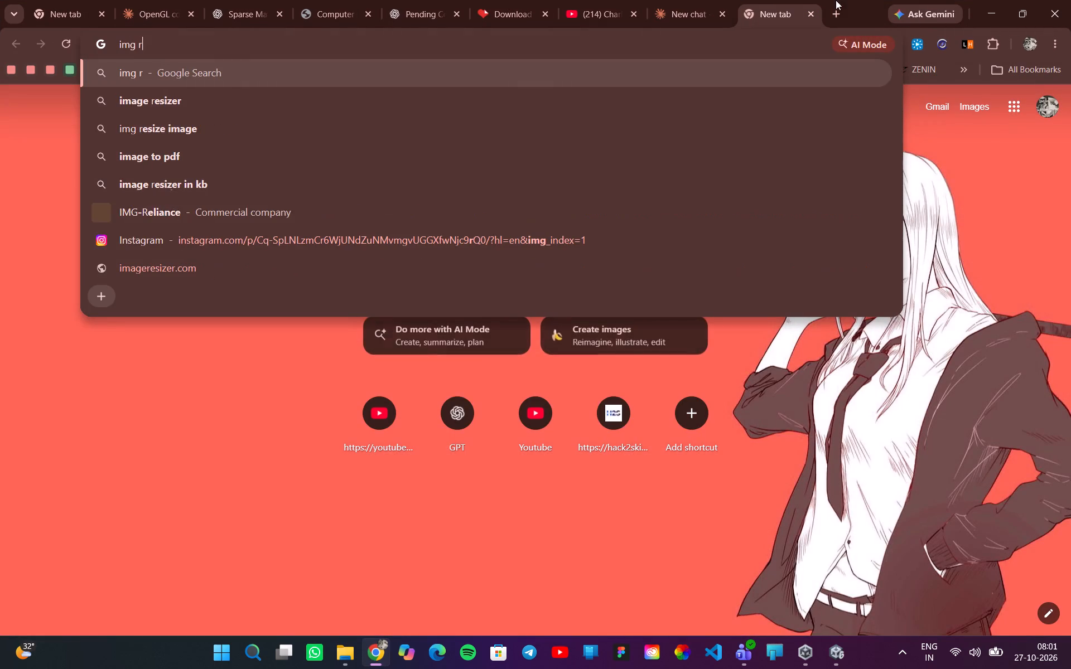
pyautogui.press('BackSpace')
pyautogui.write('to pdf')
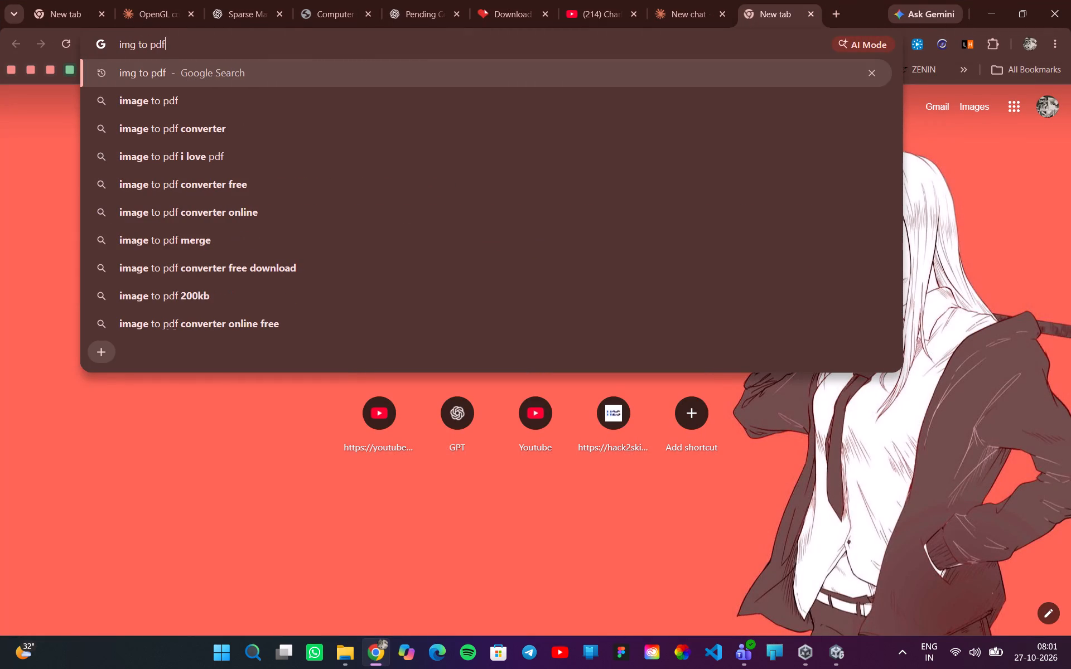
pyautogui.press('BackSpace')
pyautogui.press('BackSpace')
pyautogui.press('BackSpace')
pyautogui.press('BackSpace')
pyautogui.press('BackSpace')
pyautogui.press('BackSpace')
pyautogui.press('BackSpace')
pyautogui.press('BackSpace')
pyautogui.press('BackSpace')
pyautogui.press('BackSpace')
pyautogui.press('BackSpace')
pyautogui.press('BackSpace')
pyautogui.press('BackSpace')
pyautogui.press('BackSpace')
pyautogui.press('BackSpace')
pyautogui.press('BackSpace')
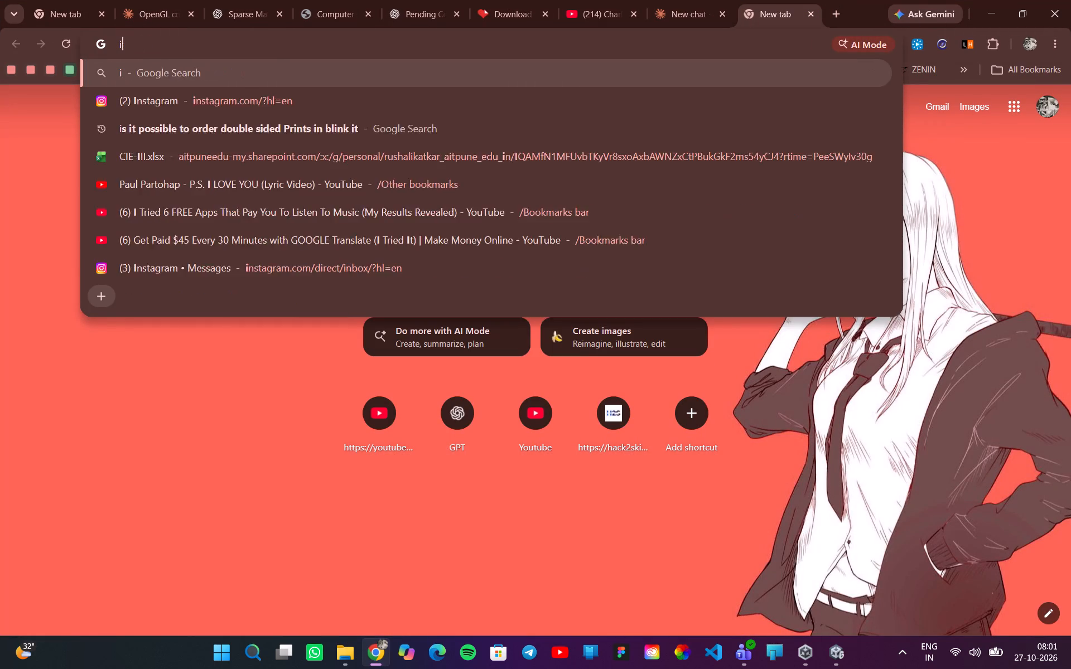
# Search the web for "word to pdf" and open the iLovePDF Word to PDF converter.
pyautogui.write('word to pdf')
pyautogui.press('Return')
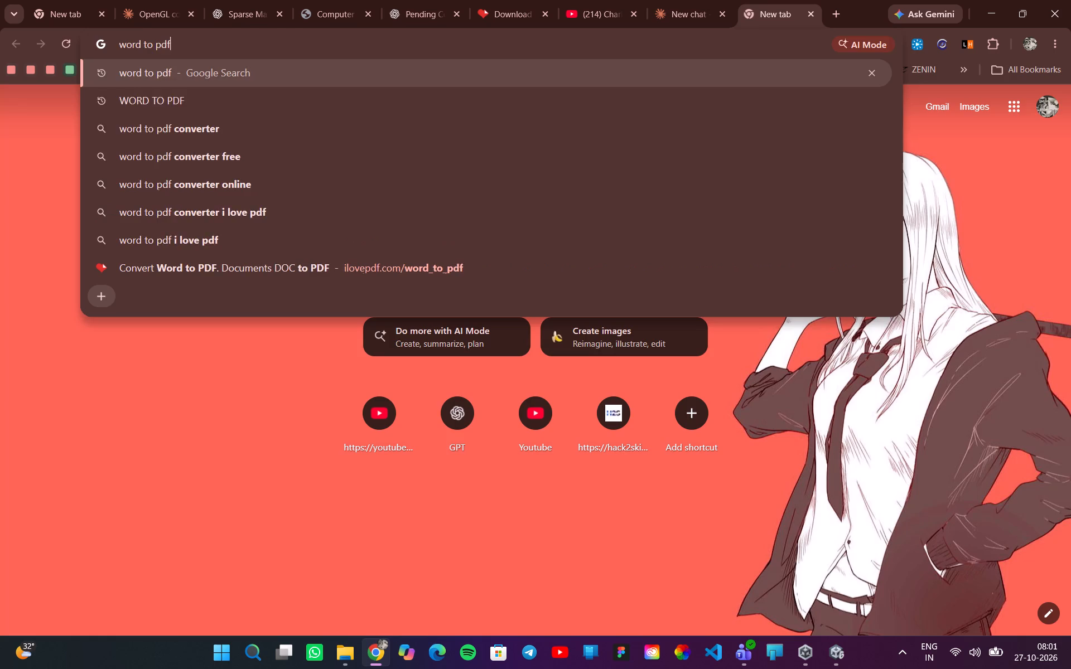
pyautogui.click(352, 227)
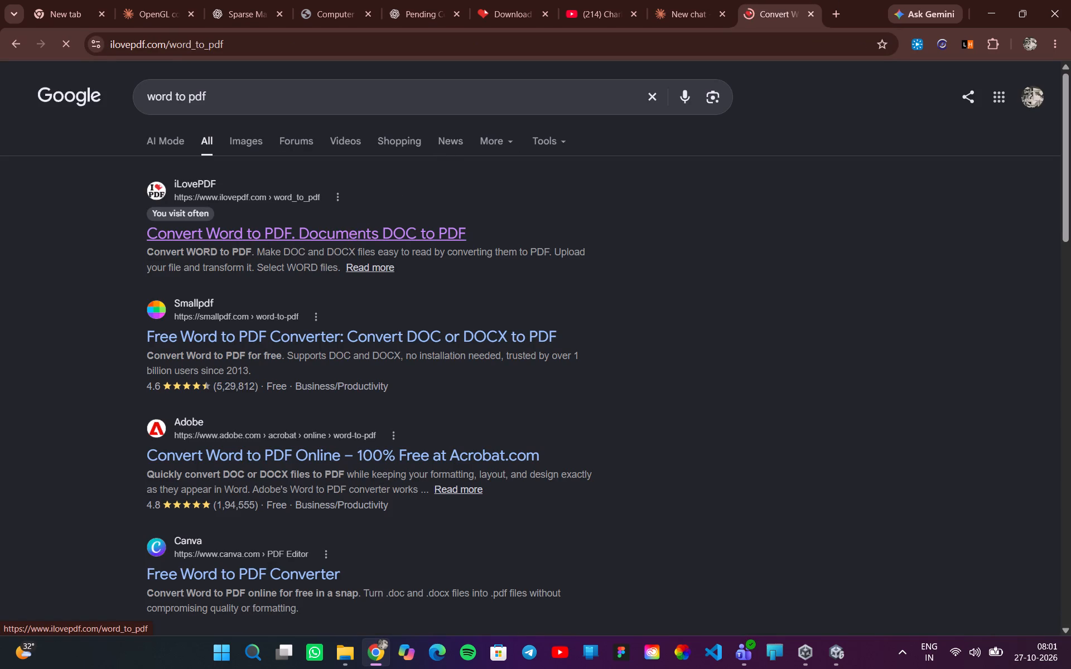
# Convert the Sky_Striker_Project_Report Word file from Downloads to PDF and download the converted file.
pyautogui.click(605, 211)
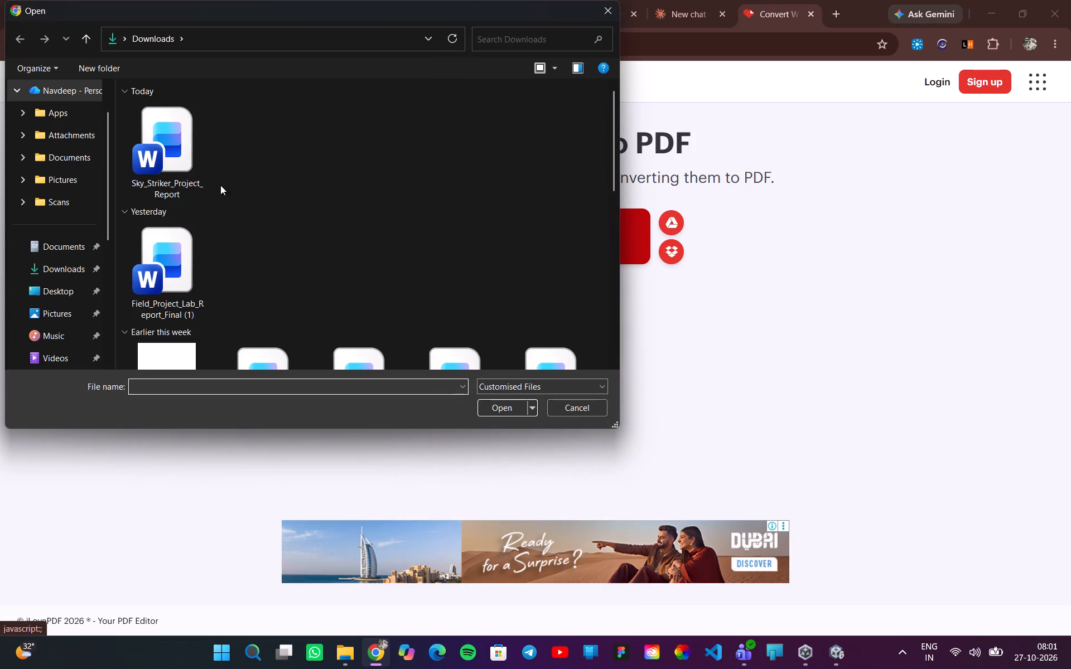
pyautogui.click(177, 164)
pyautogui.click(508, 413)
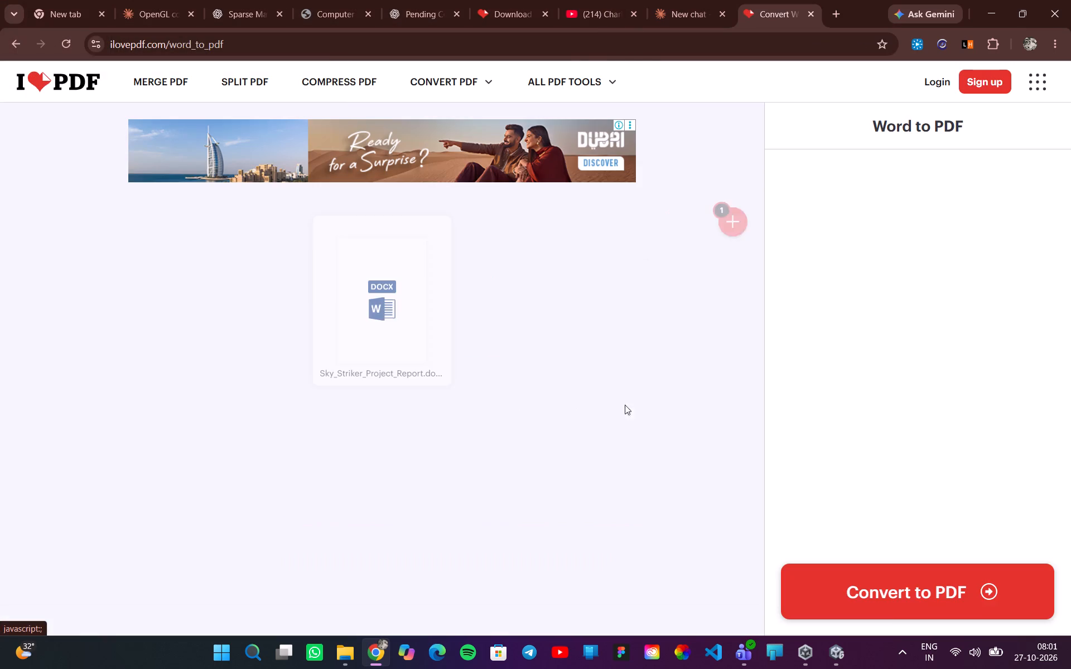
pyautogui.click(887, 616)
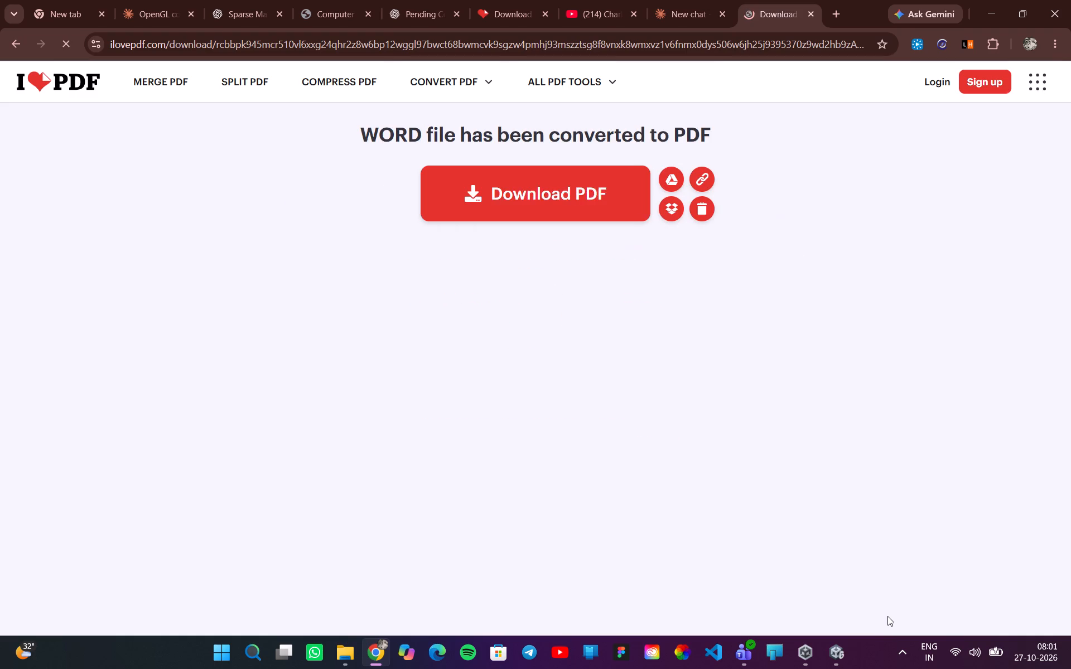
pyautogui.click(586, 176)
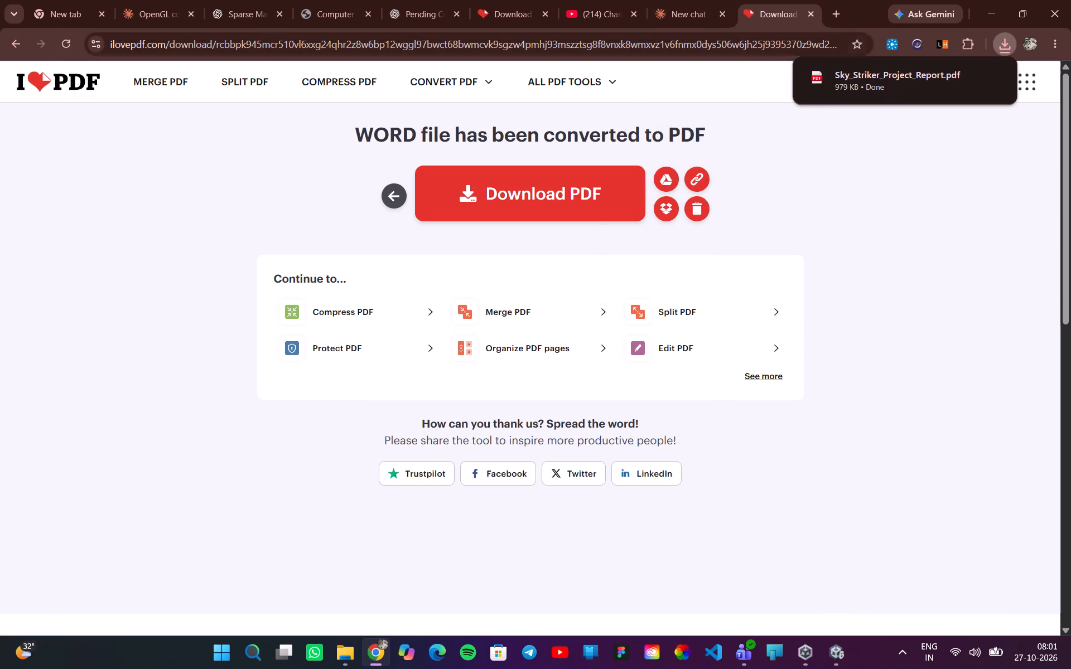
# Open the downloaded Sky_Striker_Project_Report.pdf and examine its page layout, from the declaration through the chapters on design, implementation and testing.
pyautogui.click(861, 88)
pyautogui.scroll(-7, 811, 200)
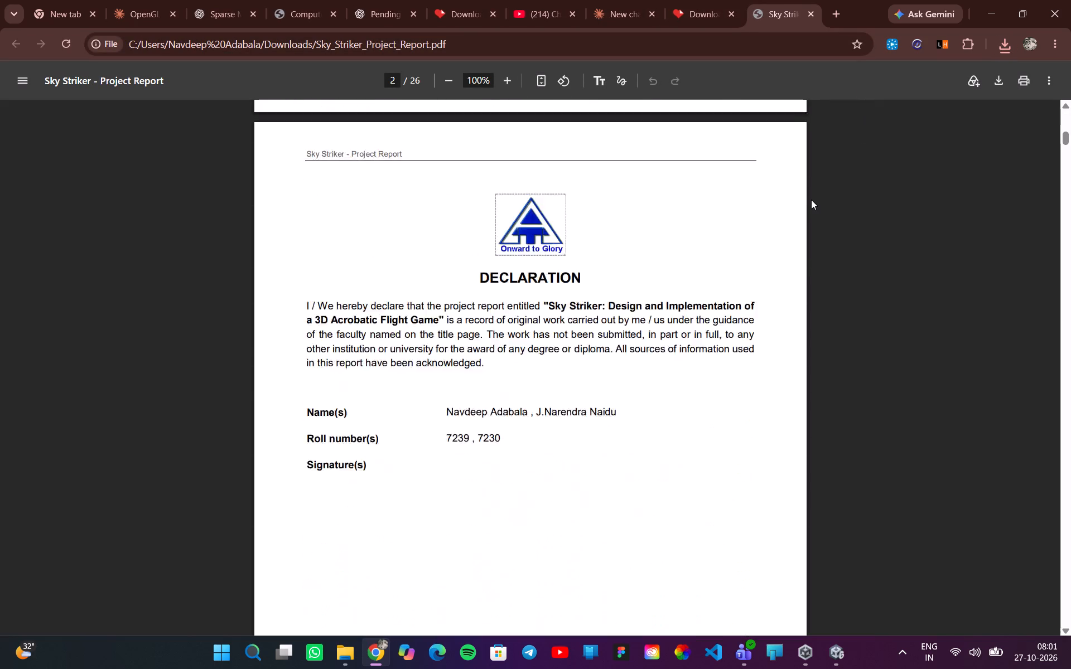
pyautogui.scroll(-14, 811, 200)
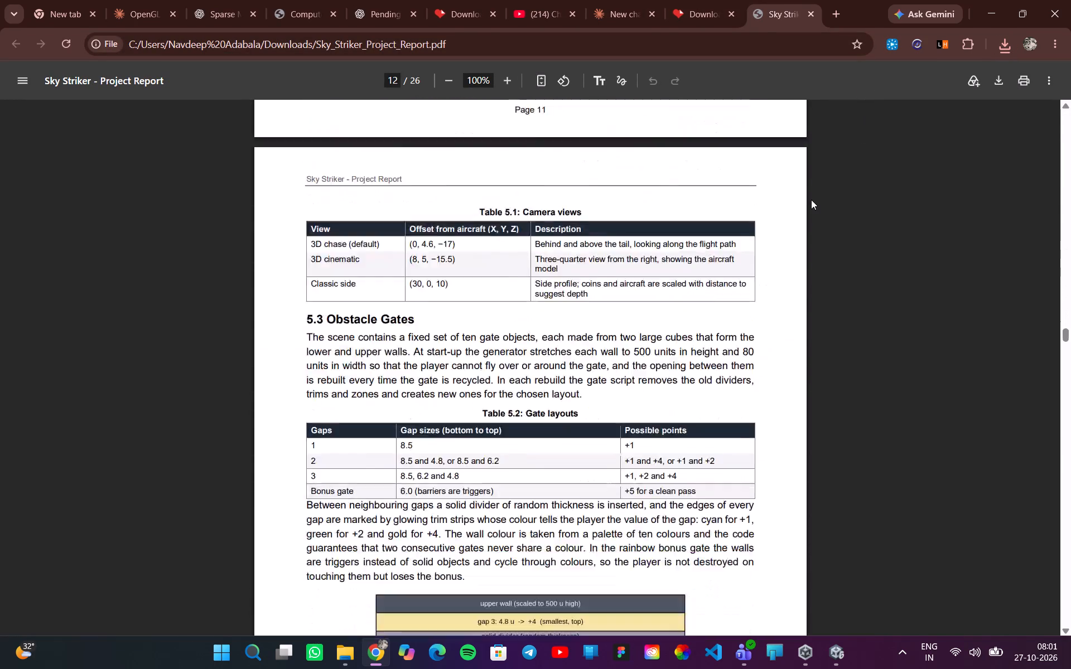
pyautogui.scroll(-6, 811, 200)
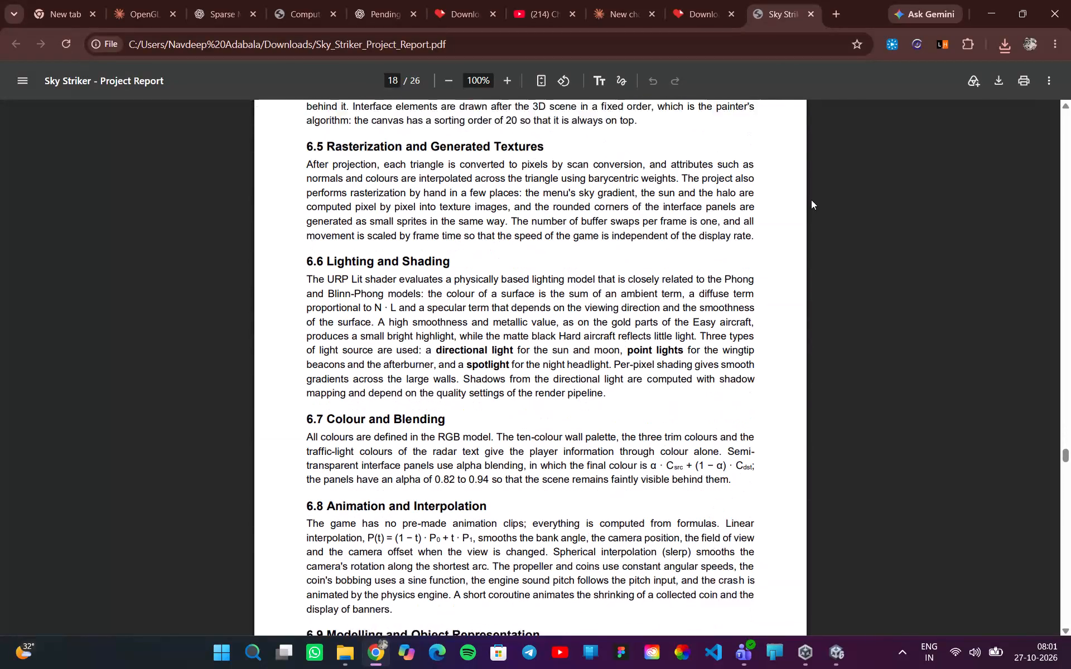
pyautogui.scroll(-5, 811, 200)
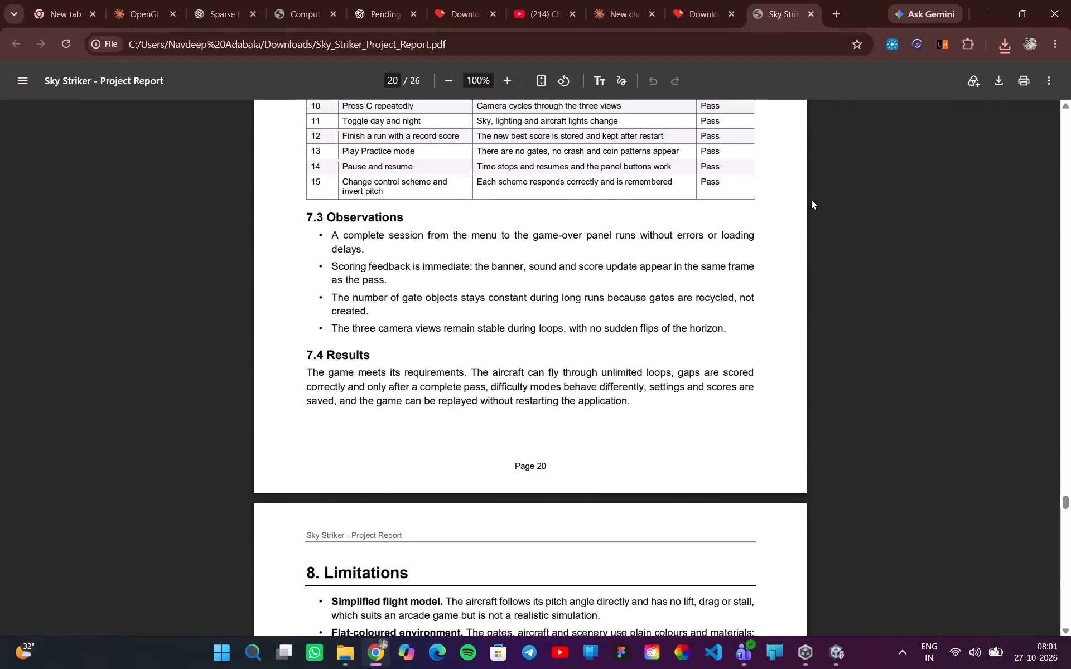
pyautogui.scroll(19, 811, 200)
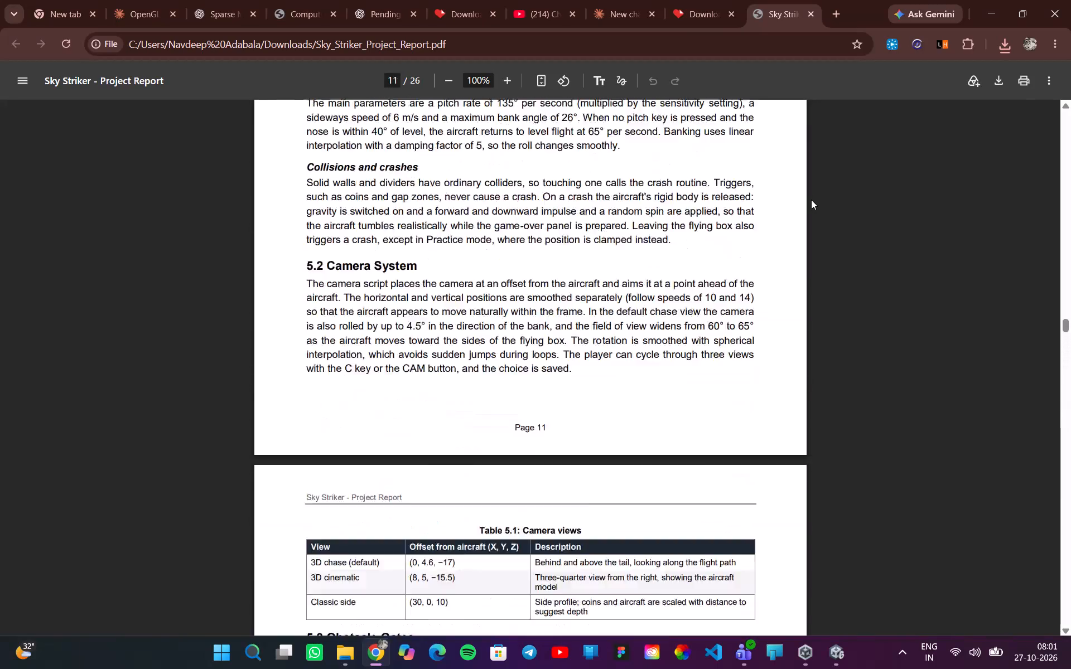
pyautogui.scroll(13, 811, 200)
pyautogui.scroll(-7, 811, 200)
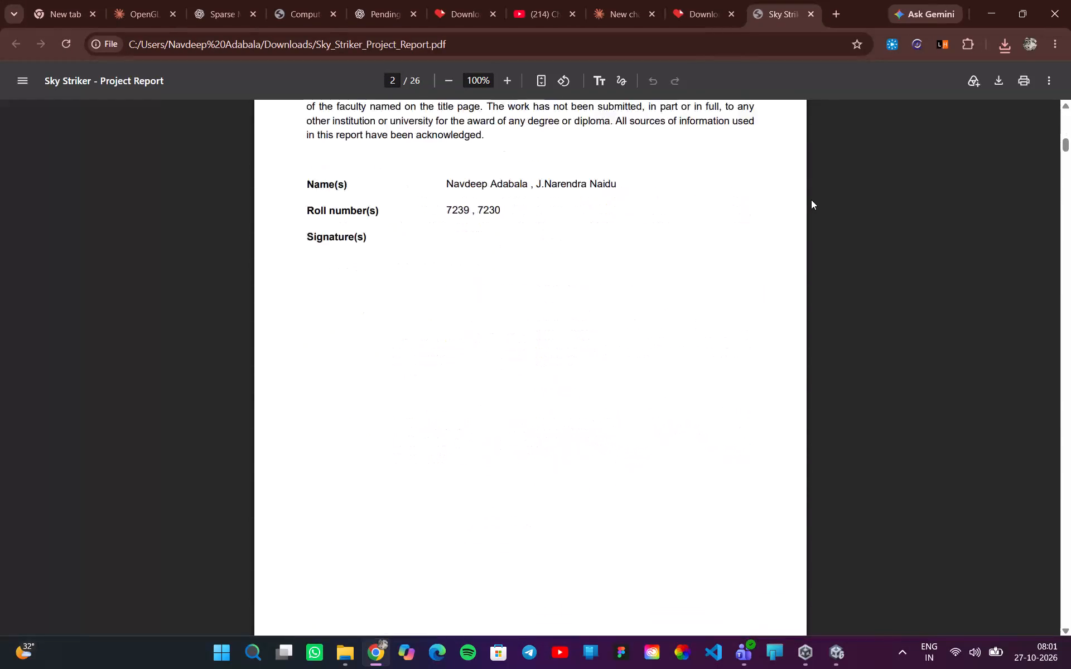
pyautogui.scroll(-5, 811, 200)
pyautogui.scroll(-16, 811, 200)
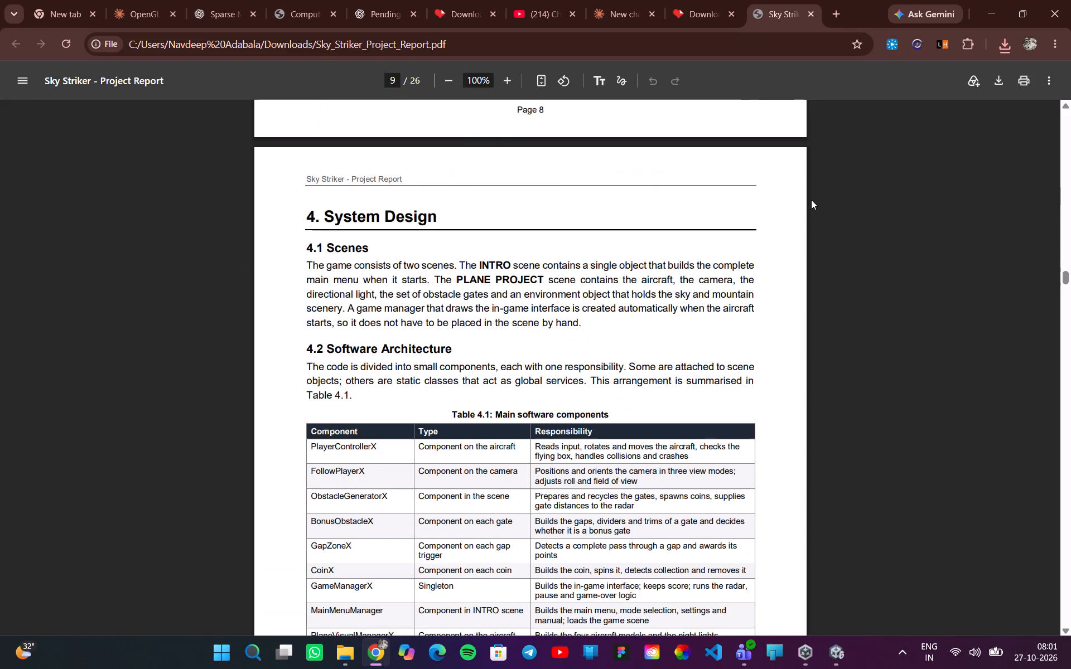
pyautogui.scroll(-3, 811, 200)
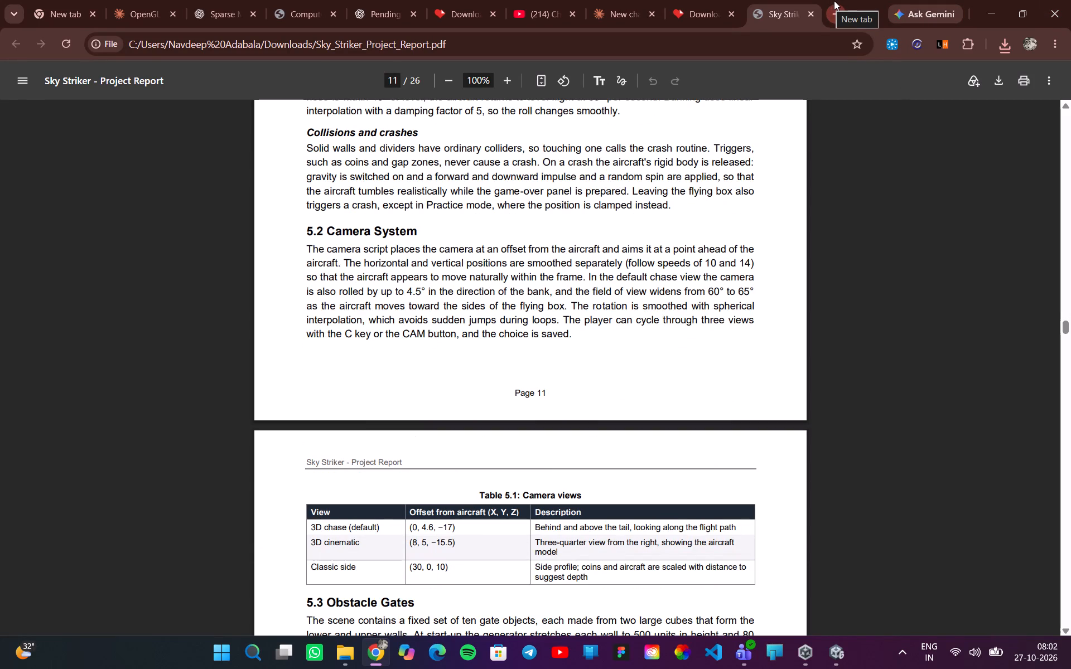
pyautogui.click(1010, 55)
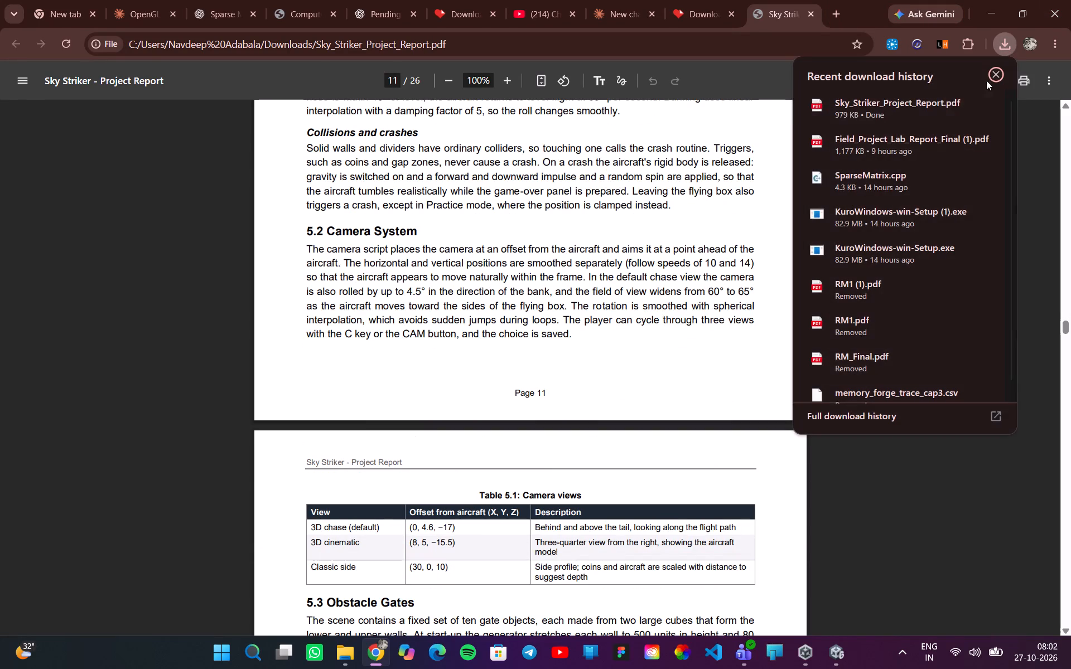